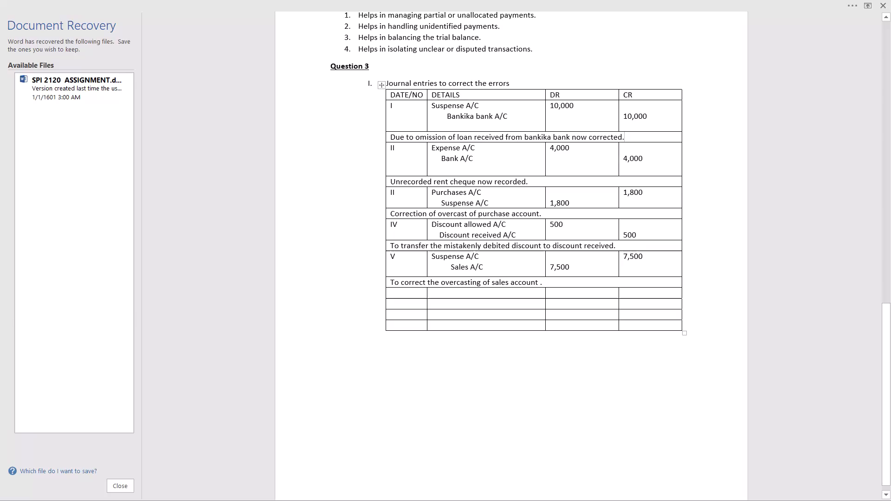
Number the first empty row of the journal entries table VI and make that row tall enough for two lines.
{"action": "left_click", "coordinate": [416, 295]}
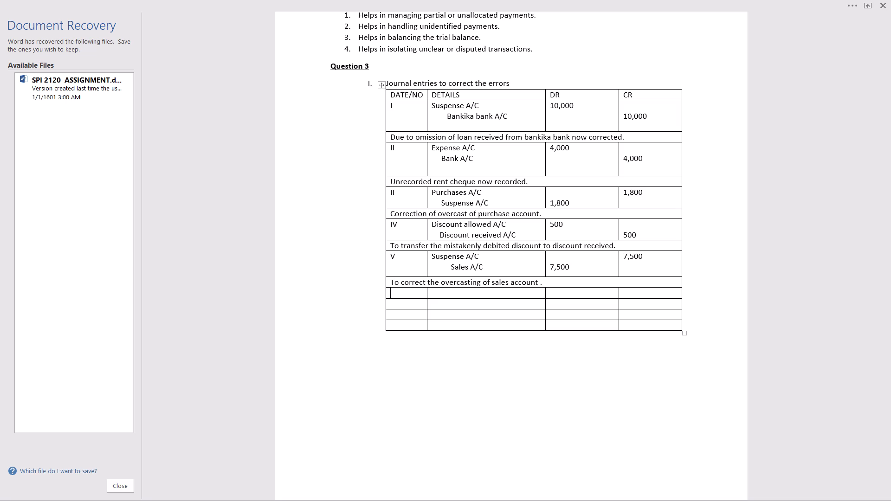
{"action": "key", "text": "shift+v"}
{"action": "key", "text": "shift+i"}
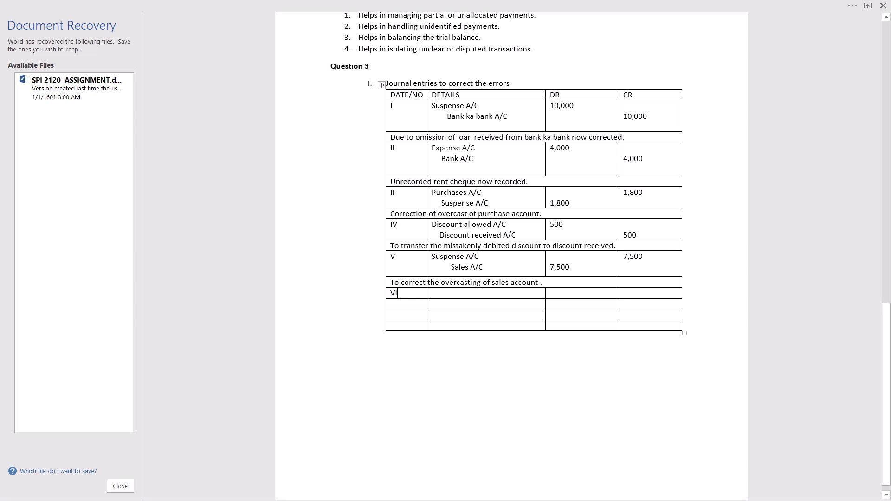
{"action": "left_click", "coordinate": [435, 296]}
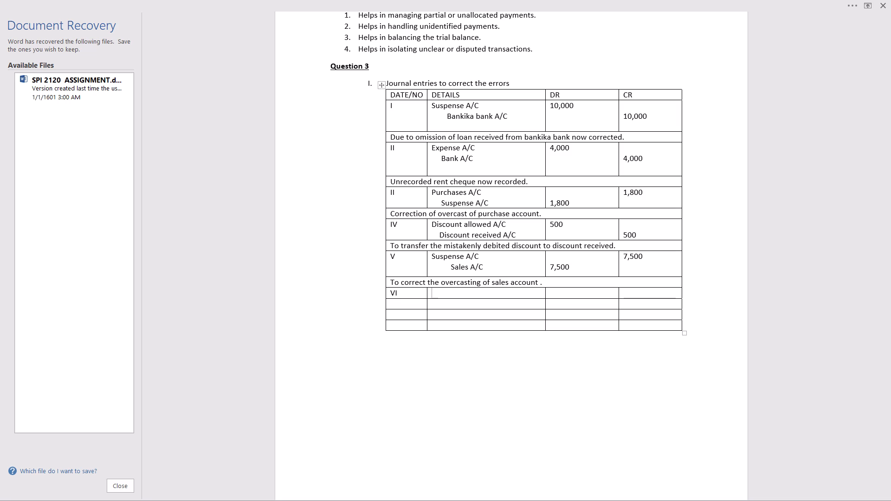
{"action": "left_click_drag", "start_coordinate": [438, 299], "coordinate": [440, 310]}
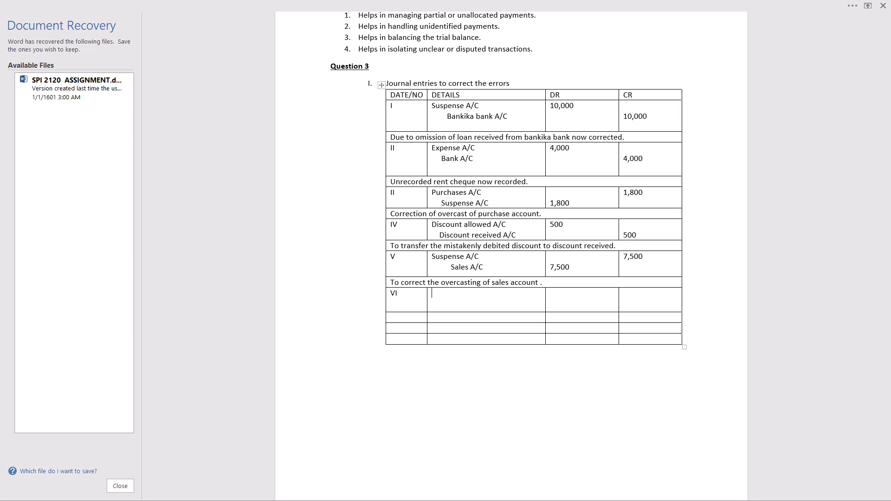
Enter "Motor vehicle repair A/C" as the account in the DETAILS cell of row VI.
{"action": "type", "text": "Motor"}
{"action": "key", "text": "v"}
{"action": "key", "text": "BackSpace"}
{"action": "key", "text": "space"}
{"action": "type", "text": "vehi"}
{"action": "type", "text": "cle repair"}
{"action": "key", "text": "space"}
{"action": "key", "text": "shift+a"}
{"action": "type", "text": "/C"}
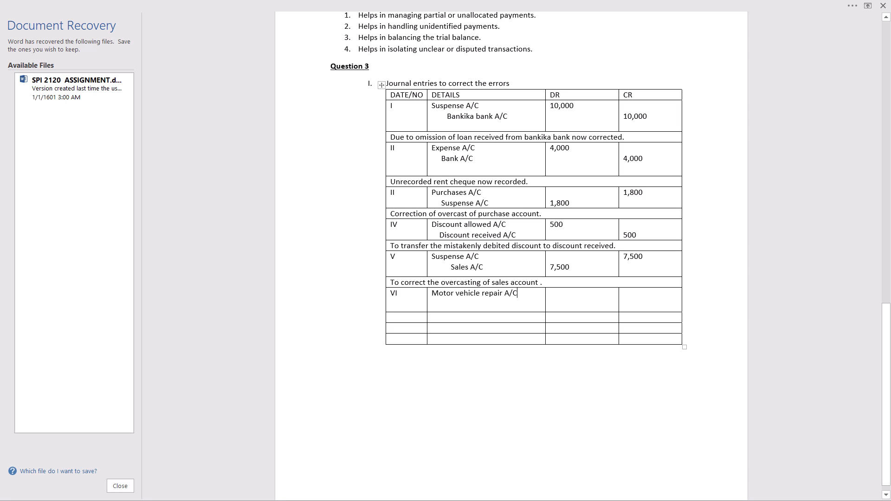
{"action": "left_click", "coordinate": [558, 294]}
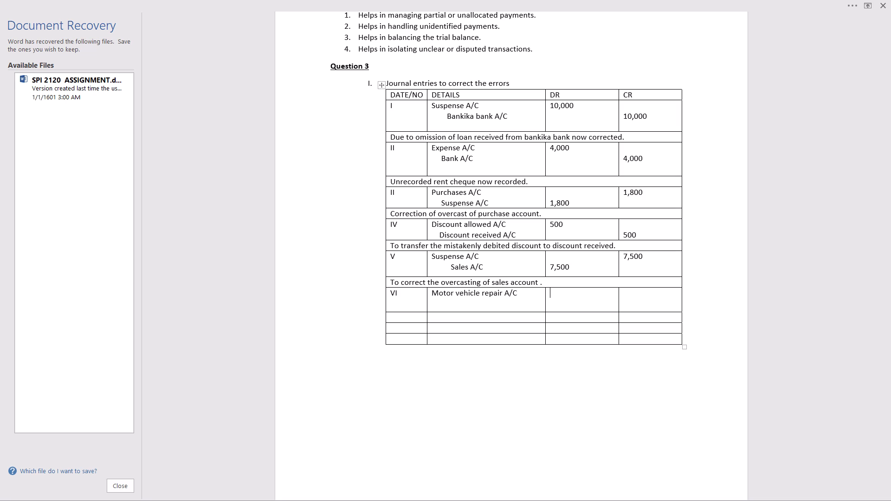
Replace "Motor vehicle repair" with "Expense" before "A/C" in the DETAILS cell of row VI.
{"action": "left_click", "coordinate": [502, 289]}
{"action": "key", "text": "BackSpace"}
{"action": "key", "text": "BackSpace"}
{"action": "key", "text": "BackSpace"}
{"action": "key", "text": "BackSpace"}
{"action": "key", "text": "BackSpace"}
{"action": "key", "text": "BackSpace"}
{"action": "key", "text": "BackSpace"}
{"action": "key", "text": "BackSpace"}
{"action": "key", "text": "BackSpace"}
{"action": "key", "text": "BackSpace"}
{"action": "key", "text": "BackSpace"}
{"action": "key", "text": "BackSpace"}
{"action": "key", "text": "BackSpace"}
{"action": "key", "text": "BackSpace"}
{"action": "key", "text": "BackSpace"}
{"action": "key", "text": "BackSpace"}
{"action": "key", "text": "BackSpace"}
{"action": "key", "text": "BackSpace"}
{"action": "key", "text": "BackSpace"}
{"action": "key", "text": "BackSpace"}
{"action": "key", "text": "BackSpace"}
{"action": "key", "text": "BackSpace"}
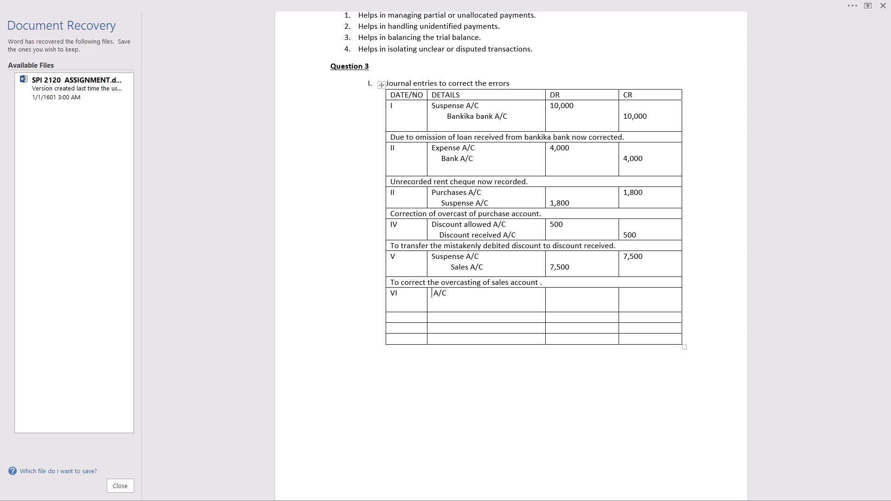
{"action": "type", "text": "Expense"}
{"action": "key", "text": "space"}
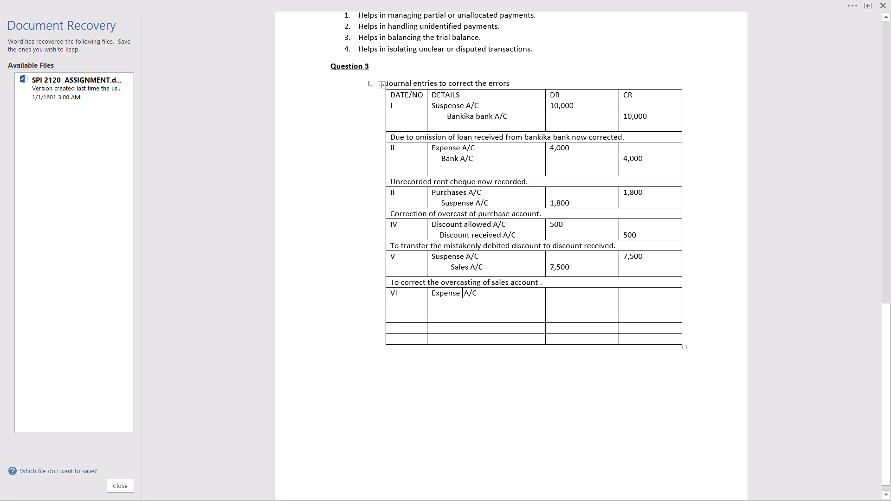
Enter 4000 in the DR cell of row VI, level with the Expense account.
{"action": "left_click", "coordinate": [556, 290]}
{"action": "type", "text": "4000"}
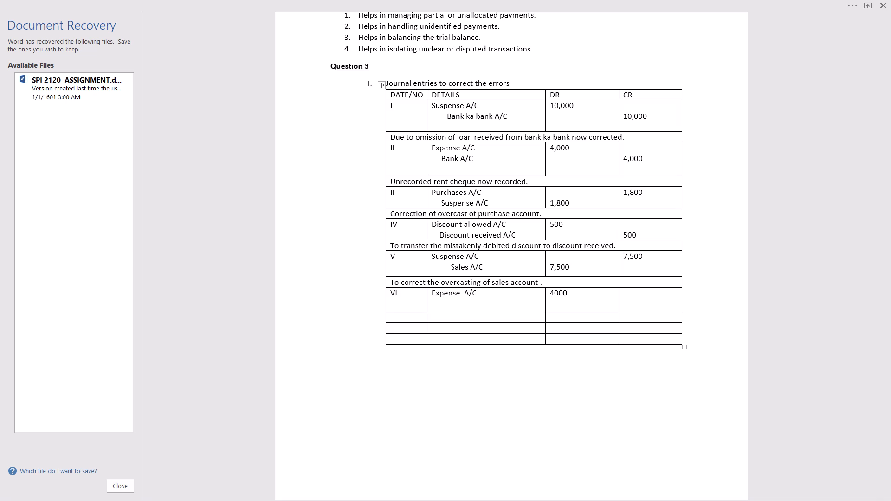
Add a second line indented by five spaces below the Expense account in the DETAILS cell of row VI.
{"action": "left_click", "coordinate": [529, 295]}
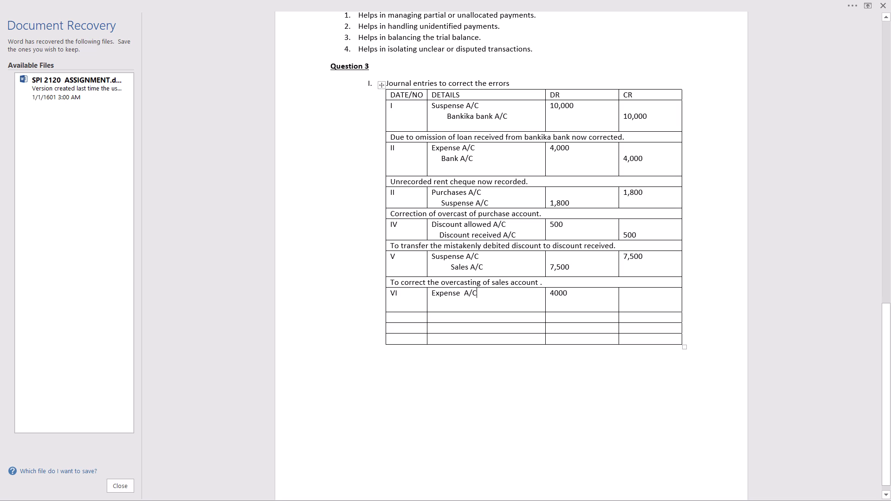
{"action": "key", "text": "Return"}
{"action": "key", "text": "space"}
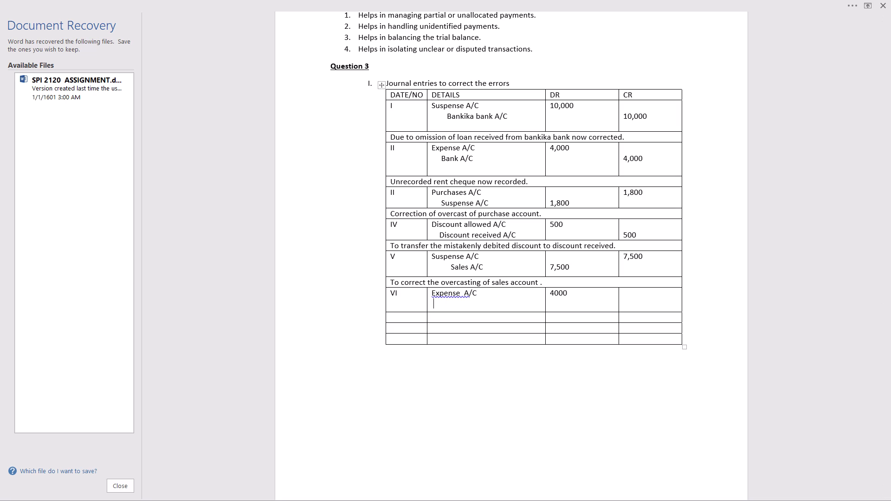
{"action": "key", "text": "space"}
{"action": "key", "text": "space"}
{"action": "key", "text": "space"}
{"action": "key", "text": "space"}
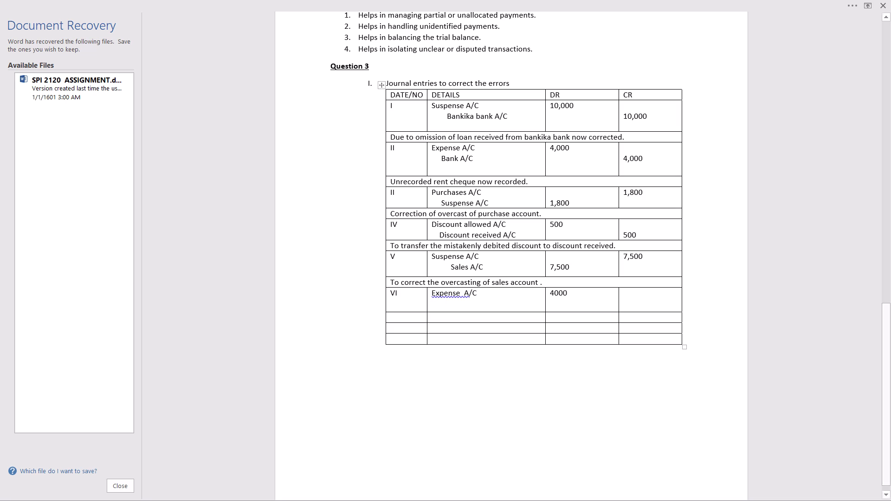
Apply the suggested grammar correction "Expense A" to fix the spacing in row VI's account name.
{"action": "right_click", "coordinate": [453, 293]}
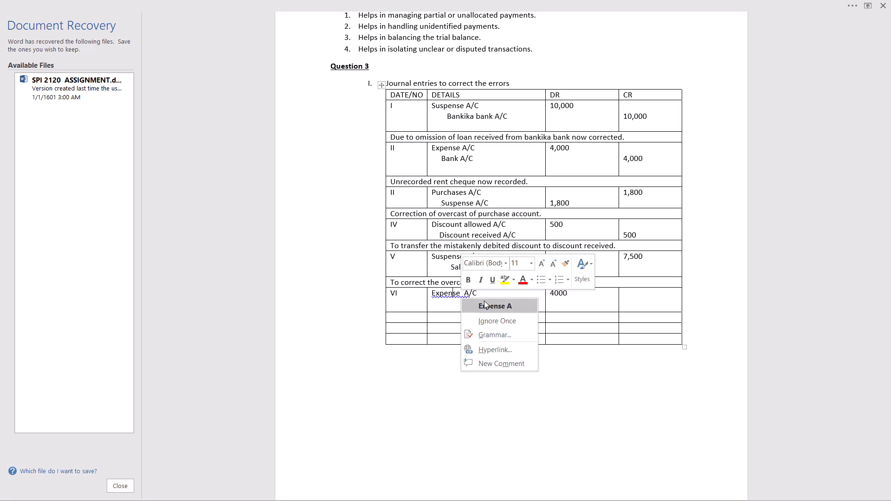
{"action": "left_click", "coordinate": [480, 307]}
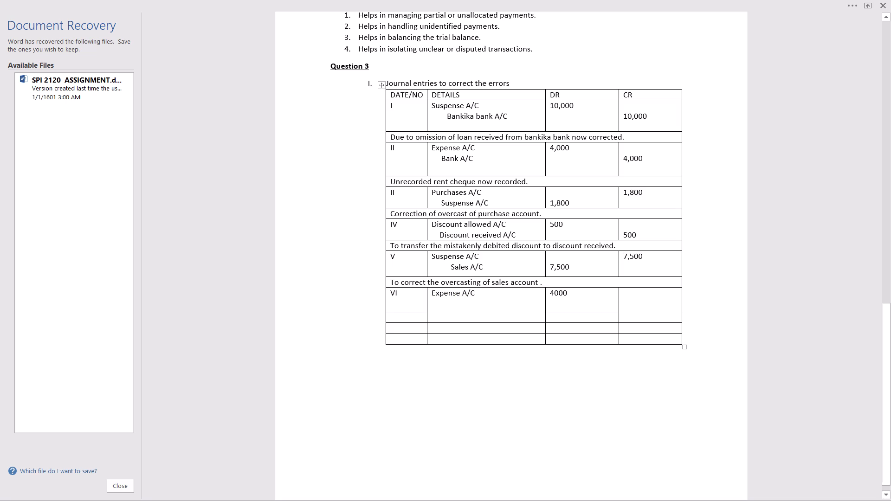
Enter "Suspense A/C" on the indented second line of row VI's DETAILS cell.
{"action": "left_click", "coordinate": [487, 300]}
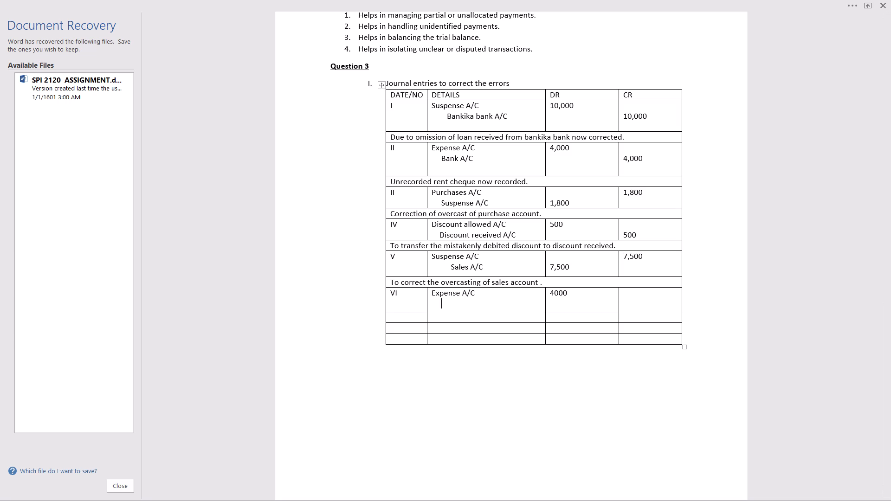
{"action": "type", "text": "Suspence acc"}
{"action": "key", "text": "BackSpace"}
{"action": "key", "text": "BackSpace"}
{"action": "key", "text": "BackSpace"}
{"action": "key", "text": "BackSpace"}
{"action": "key", "text": "space"}
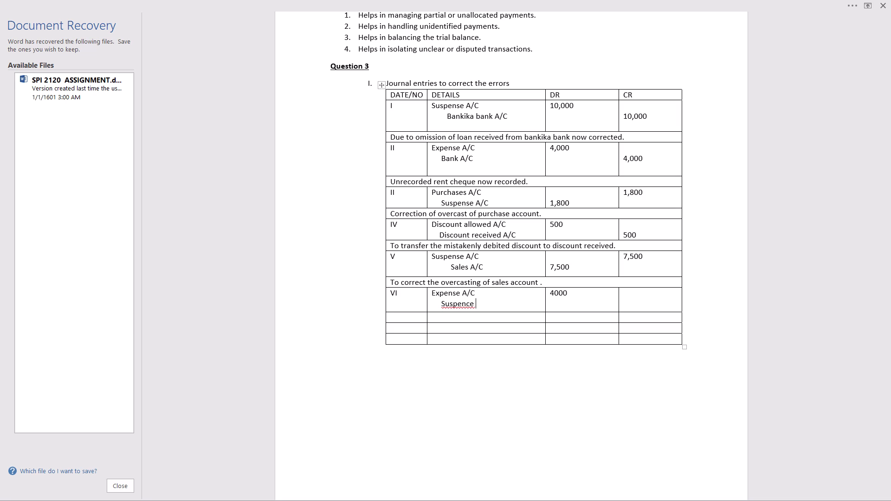
{"action": "key", "text": "BackSpace"}
{"action": "key", "text": "BackSpace"}
{"action": "key", "text": "BackSpace"}
{"action": "type", "text": "se"}
{"action": "key", "text": "space"}
{"action": "key", "text": "shift+a"}
{"action": "type", "text": "/C"}
Enter 4000 on the second line of row VI's CR cell, level with Suspense A/C.
{"action": "left_click", "coordinate": [636, 302]}
{"action": "key", "text": "Return"}
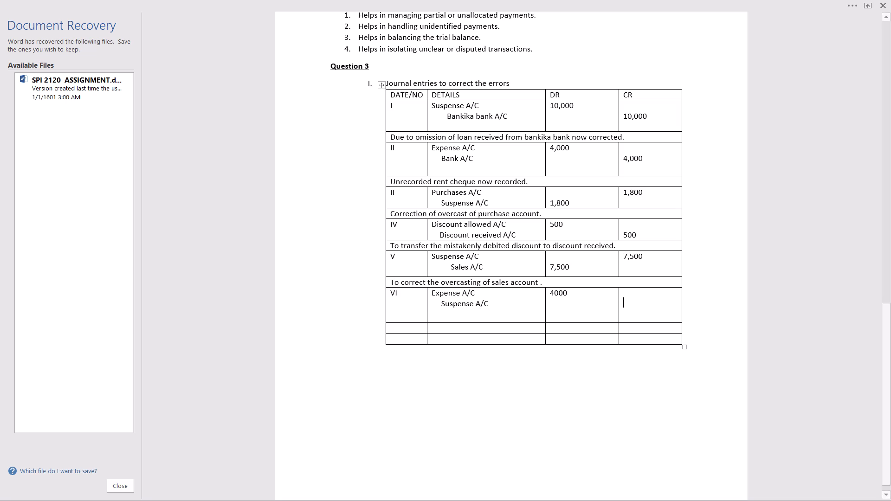
{"action": "type", "text": "4000"}
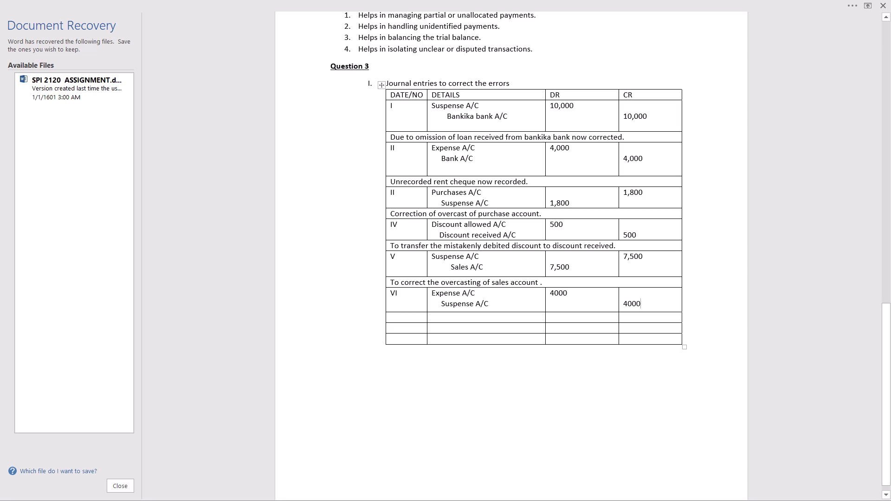
Add thousands separators to row VI's CR and DR amounts so both read 4,000.
{"action": "left_click", "coordinate": [629, 303]}
{"action": "key", "text": "comma"}
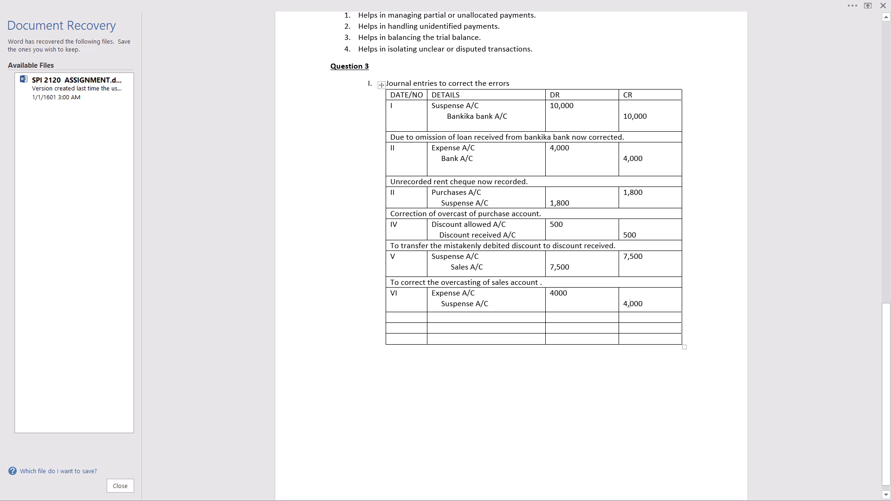
{"action": "left_click", "coordinate": [552, 293]}
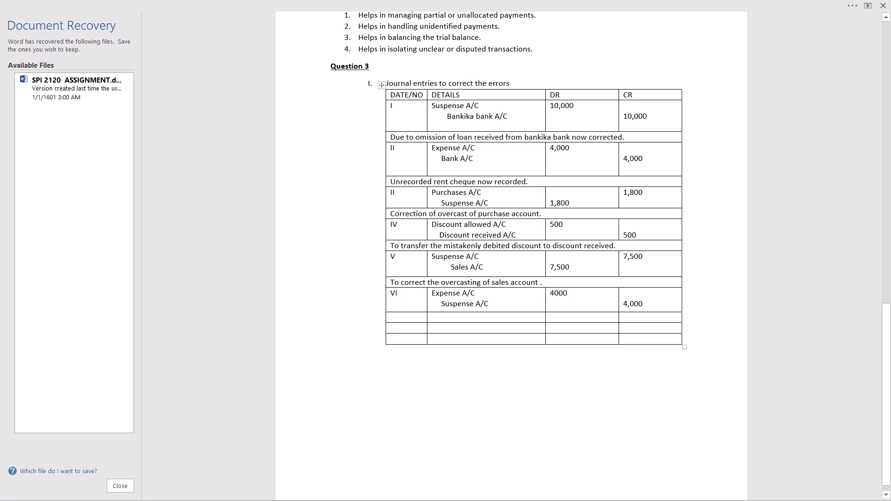
{"action": "left_click", "coordinate": [555, 292]}
{"action": "key", "text": "comma"}
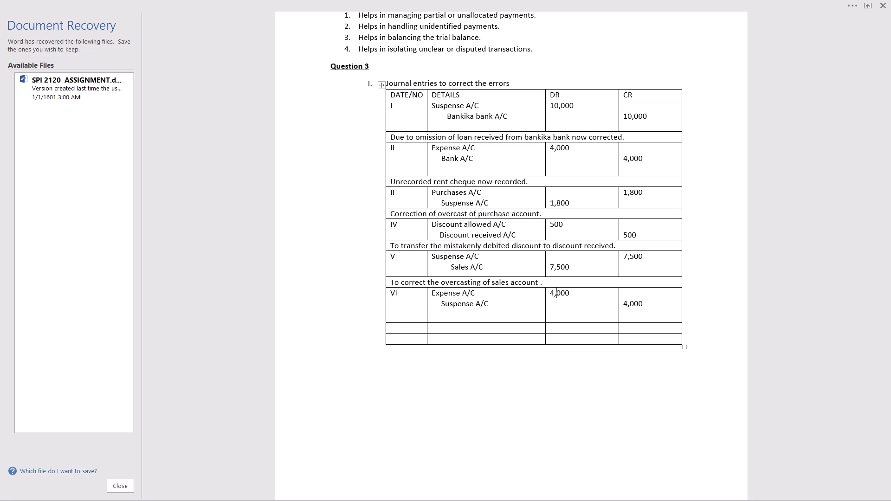
Merge all four cells of the empty row below entry VI into one cell.
{"action": "left_click_drag", "start_coordinate": [411, 317], "coordinate": [417, 320]}
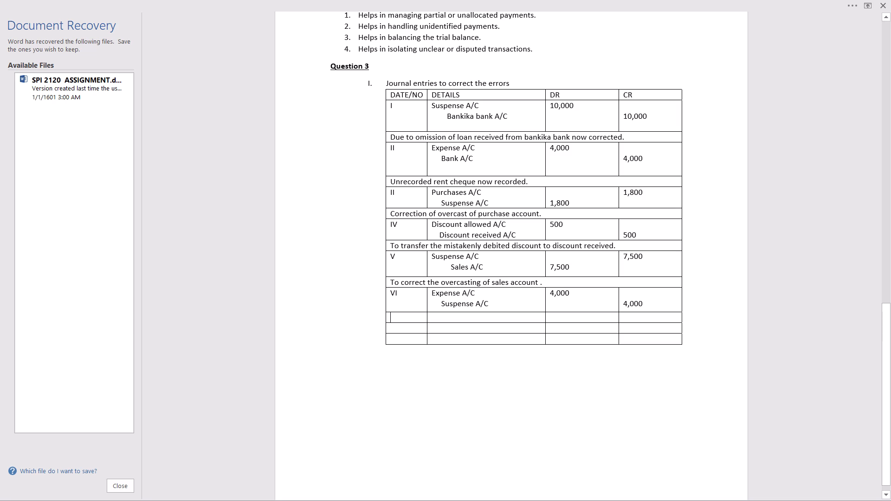
{"action": "left_click_drag", "start_coordinate": [417, 320], "coordinate": [562, 317]}
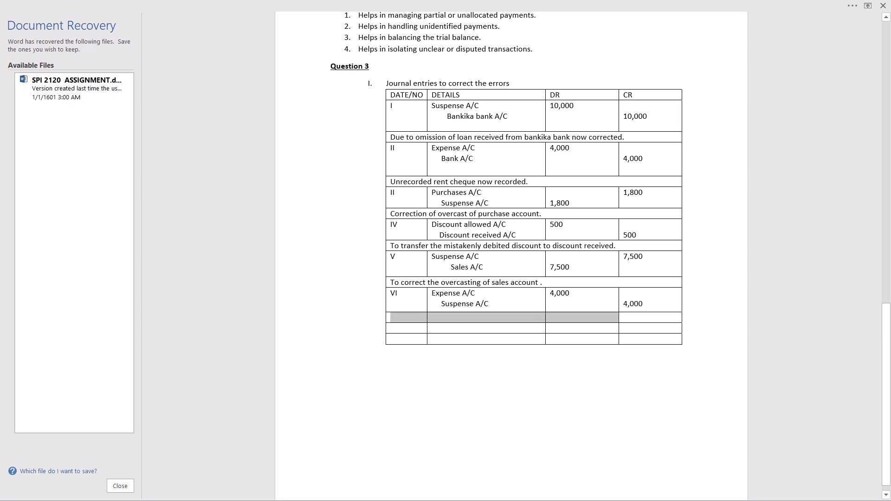
{"action": "left_click_drag", "start_coordinate": [562, 317], "coordinate": [619, 316]}
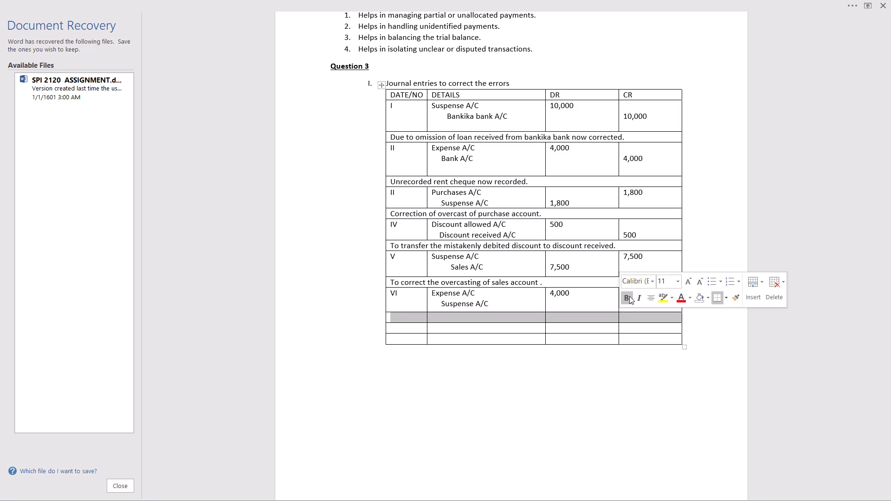
{"action": "right_click", "coordinate": [624, 320]}
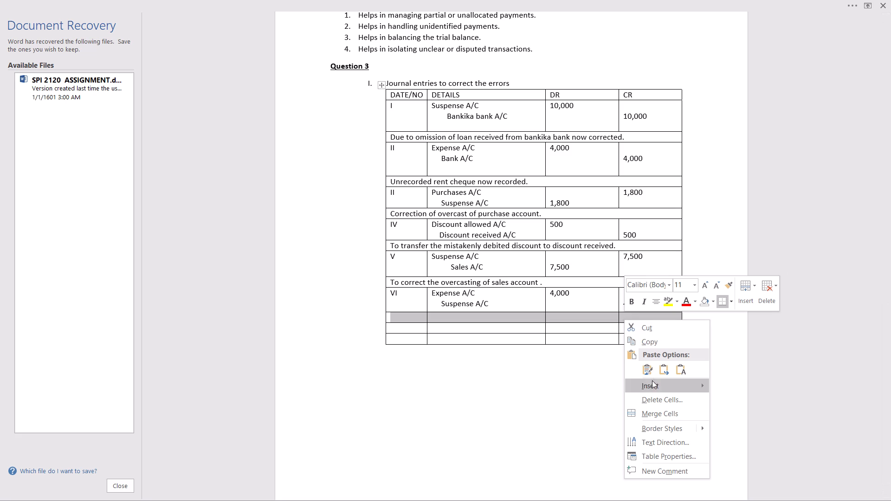
{"action": "left_click", "coordinate": [653, 411]}
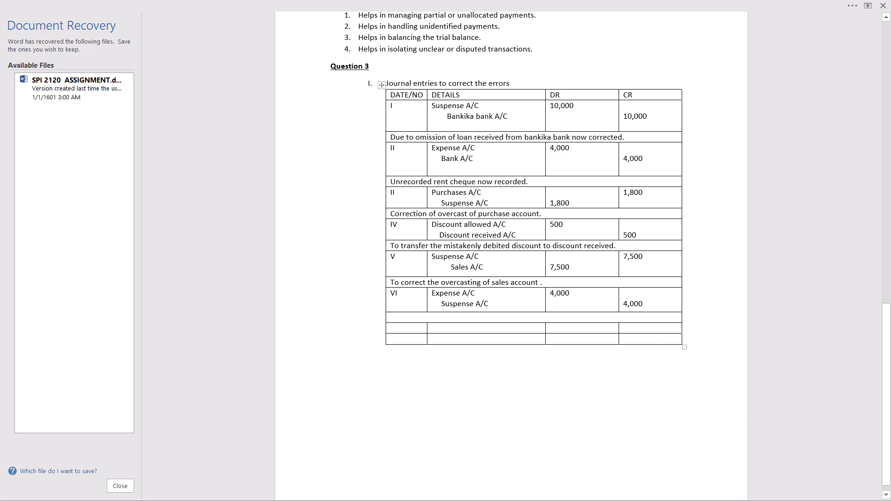
Enter the narration "To correct the under casting of repair expenses ." in the merged row below entry VI.
{"action": "left_click", "coordinate": [424, 311]}
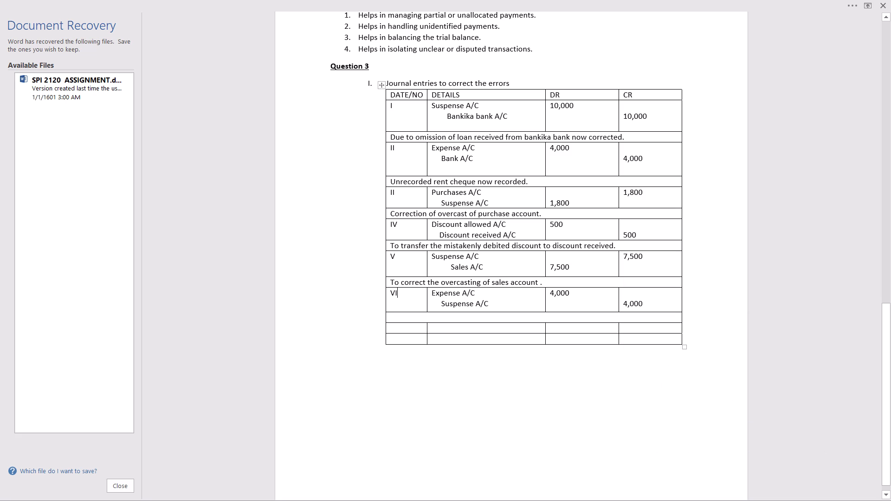
{"action": "left_click", "coordinate": [420, 316]}
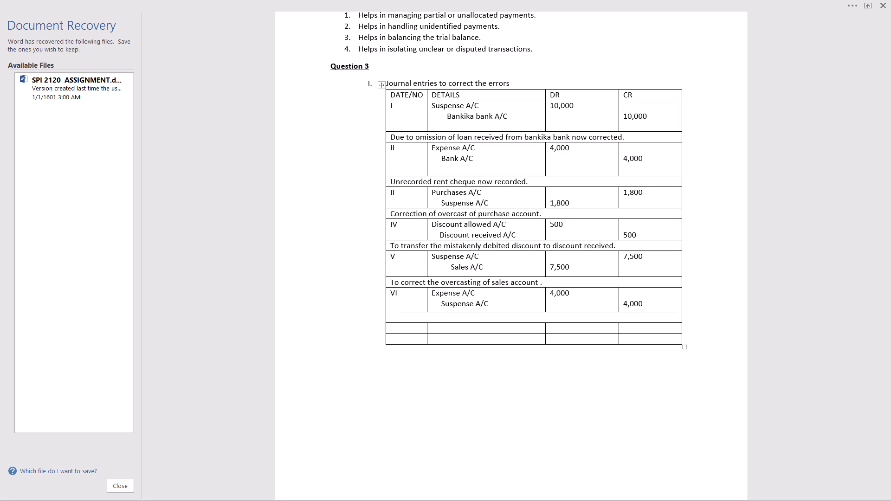
{"action": "type", "text": "to"}
{"action": "key", "text": "space"}
{"action": "type", "text": "correct the under casting of"}
{"action": "key", "text": "space"}
{"action": "type", "text": "repair"}
{"action": "key", "text": "space"}
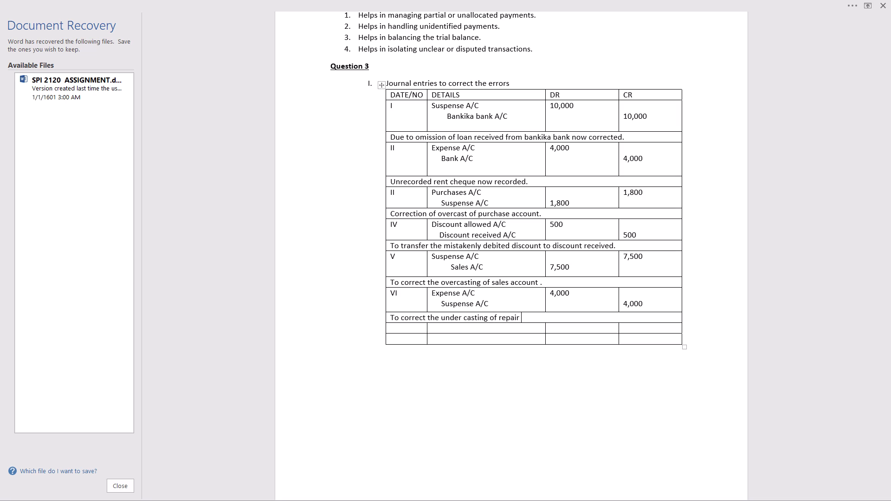
{"action": "type", "text": "expenses"}
{"action": "key", "text": "space"}
{"action": "key", "text": "period"}
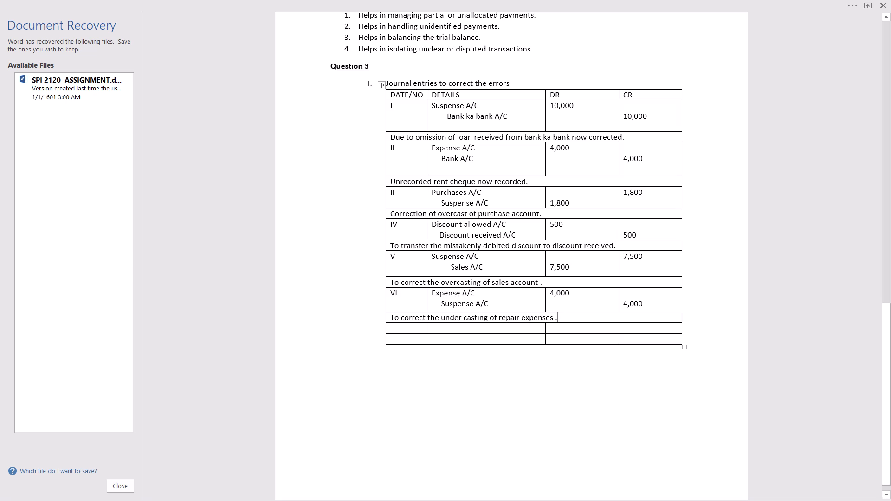
Make the empty row below the repair expenses narration taller, about two lines high, and number it VII.
{"action": "left_click_drag", "start_coordinate": [455, 334], "coordinate": [456, 348]}
{"action": "left_click", "coordinate": [408, 330]}
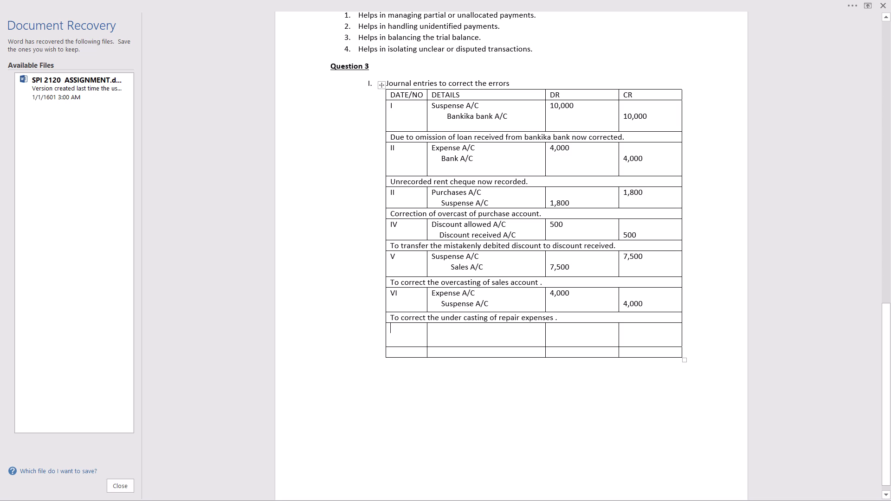
{"action": "type", "text": "VII"}
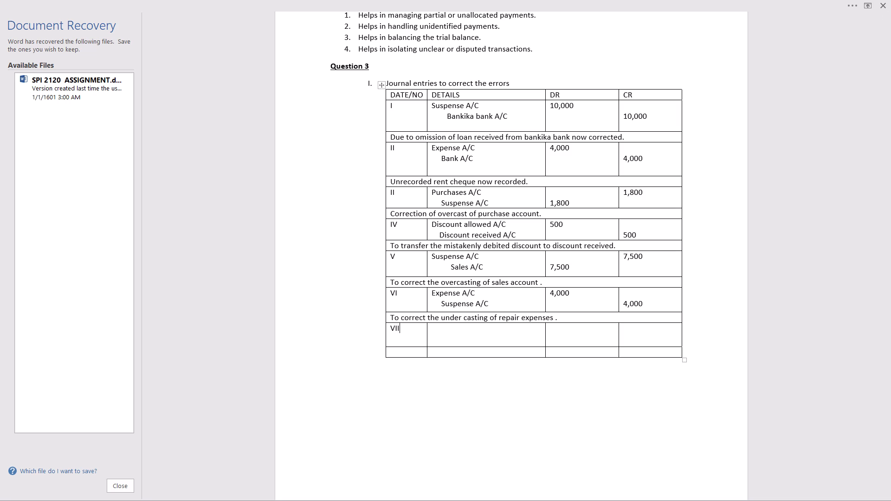
Enter "Bad debts A/C" on the first line of row VII's DETAILS cell.
{"action": "left_click", "coordinate": [443, 332]}
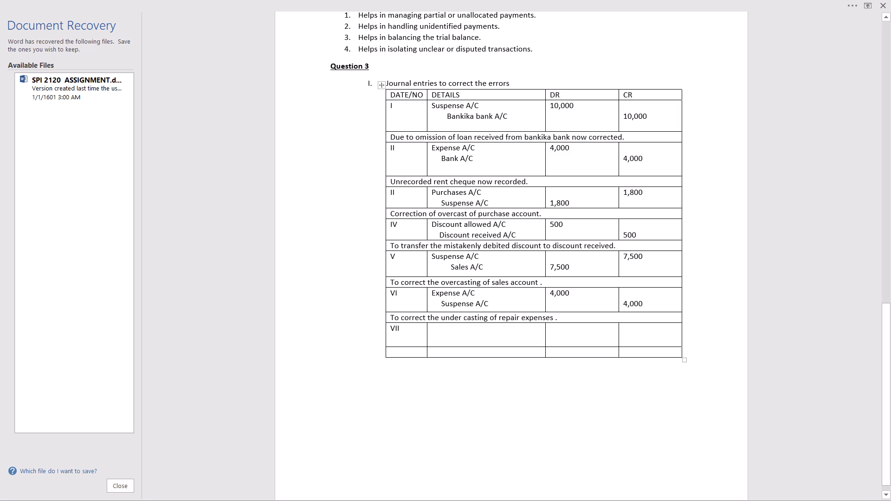
{"action": "type", "text": "Ba"}
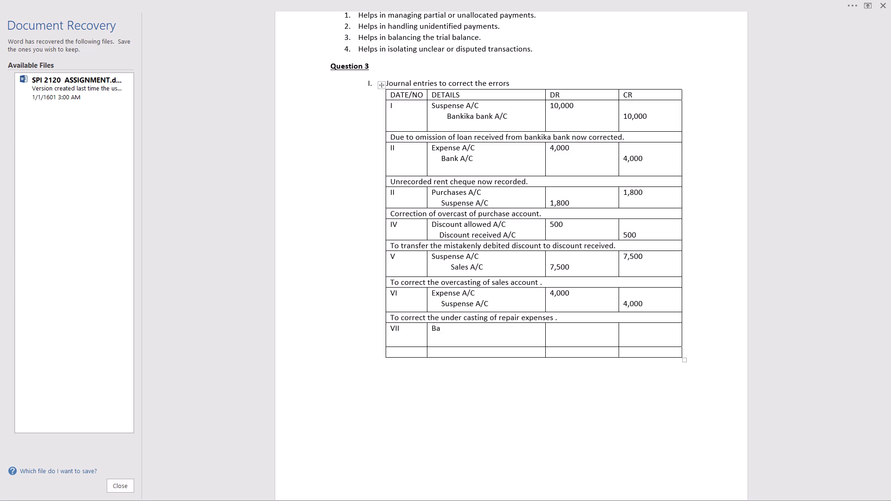
{"action": "type", "text": "d"}
{"action": "key", "text": "space"}
{"action": "type", "text": "debts a"}
{"action": "key", "text": "BackSpace"}
{"action": "key", "text": "shift+a"}
{"action": "type", "text": "/C"}
Enter 11,800 in row VII's DR cell, level with Bad debts A/C.
{"action": "left_click", "coordinate": [570, 332]}
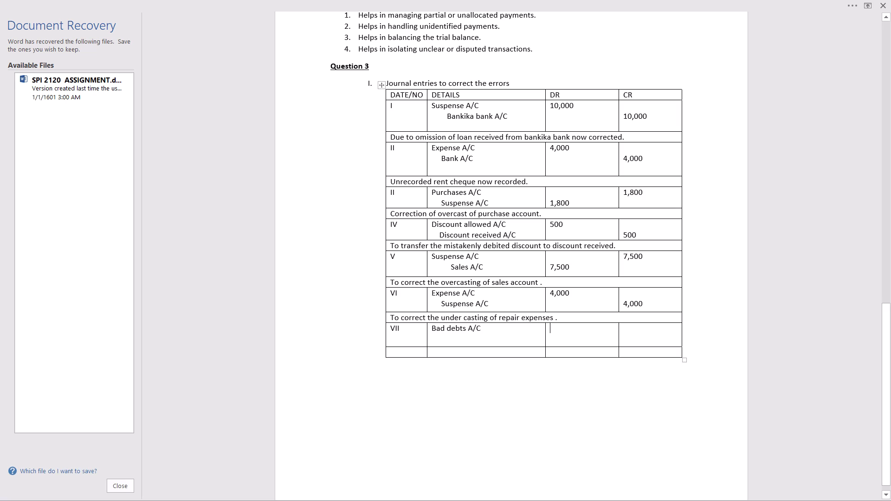
{"action": "type", "text": "11"}
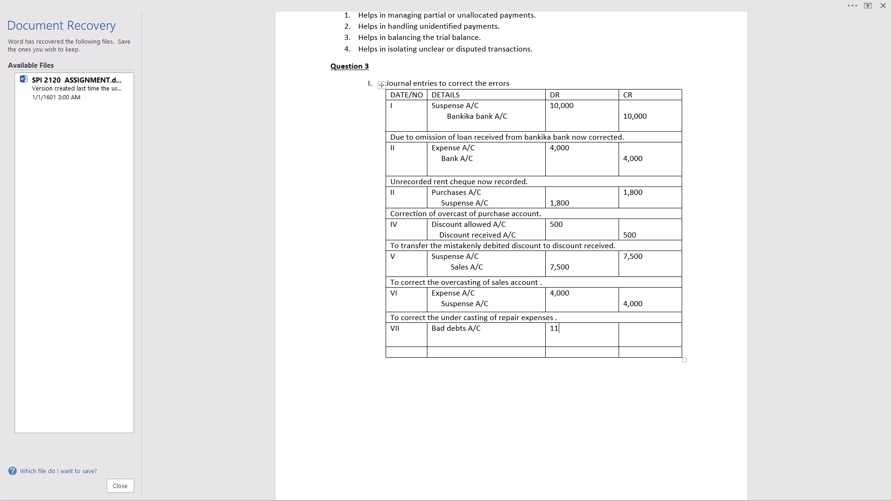
{"action": "type", "text": ",8"}
{"action": "type", "text": "00"}
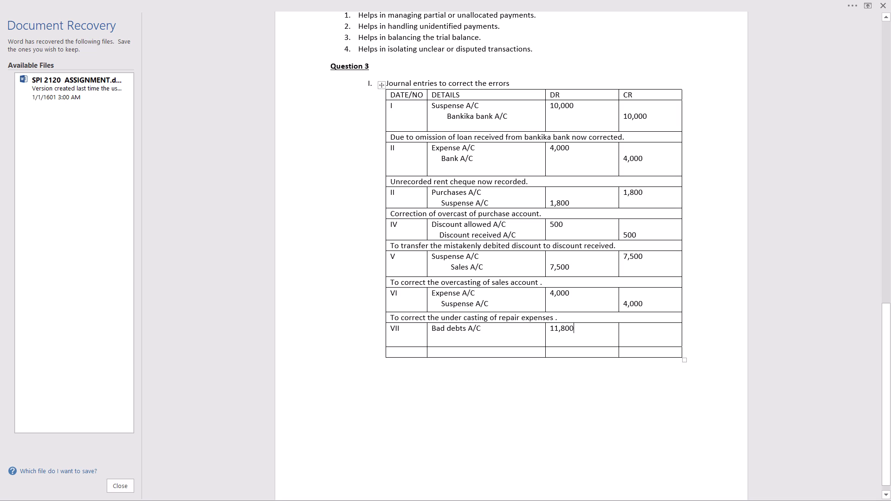
Add a second line indented by four spaces reading "Suspense A/C" in row VII's DETAILS cell.
{"action": "left_click", "coordinate": [492, 324]}
{"action": "key", "text": "Return"}
{"action": "key", "text": "space"}
{"action": "key", "text": "space"}
{"action": "key", "text": "space"}
{"action": "key", "text": "space"}
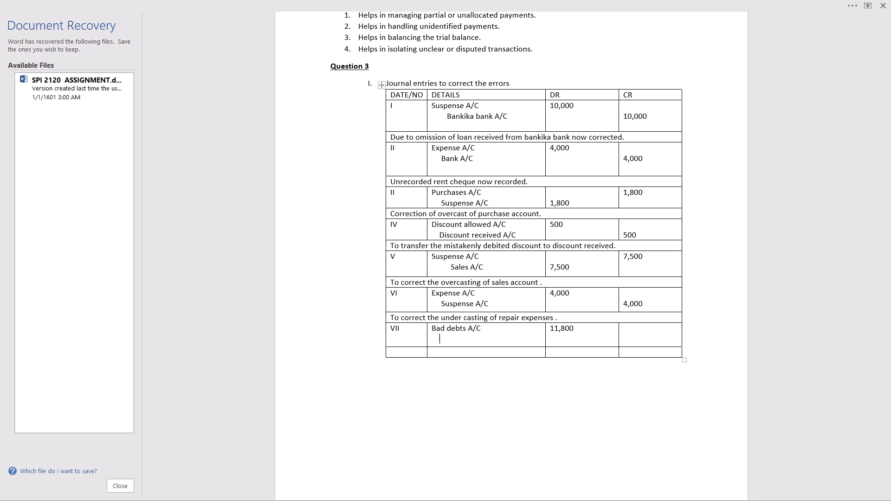
{"action": "type", "text": "Suspence"}
{"action": "key", "text": "BackSpace"}
{"action": "key", "text": "BackSpace"}
{"action": "type", "text": "se"}
{"action": "key", "text": "space"}
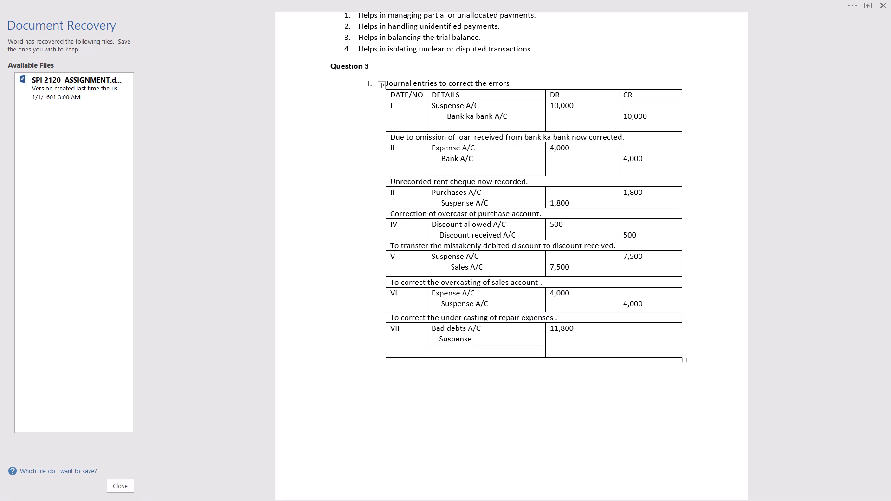
{"action": "key", "text": "shift+a"}
{"action": "type", "text": "/C"}
Enter 11,800 on the second line of row VII's CR cell, level with Suspense A/C.
{"action": "left_click", "coordinate": [625, 335]}
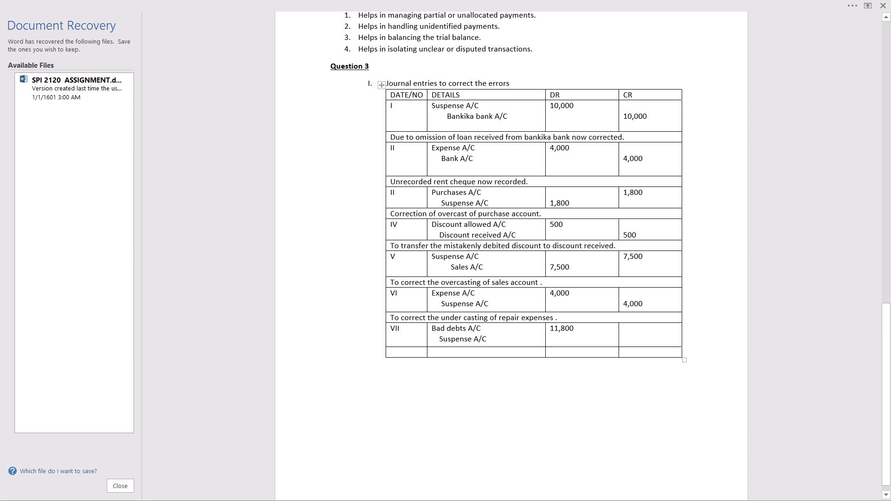
{"action": "key", "text": "Return"}
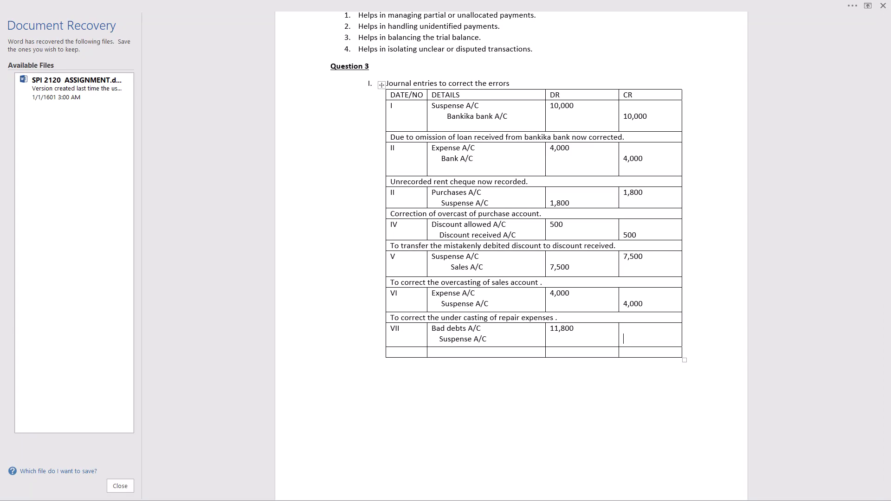
{"action": "type", "text": "11,"}
{"action": "type", "text": "800"}
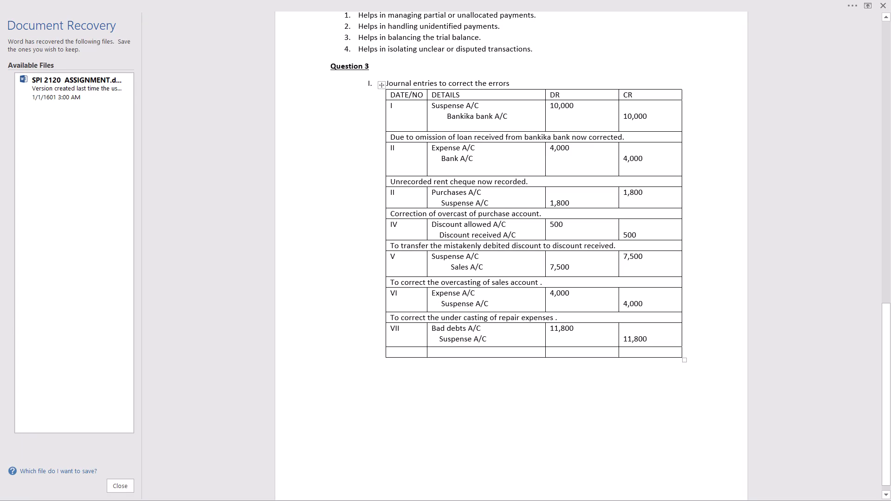
Merge all four cells of the empty last row below entry VII into a single cell.
{"action": "left_click_drag", "start_coordinate": [414, 353], "coordinate": [632, 361]}
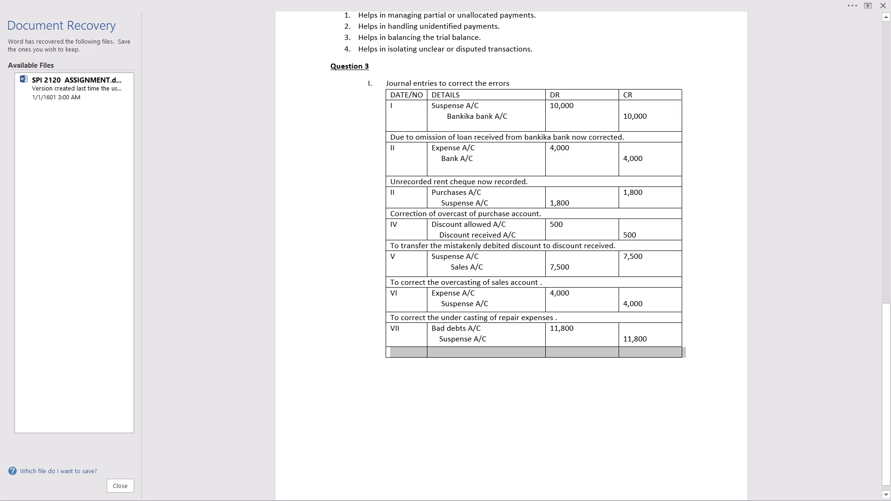
{"action": "left_click_drag", "start_coordinate": [632, 361], "coordinate": [635, 355]}
{"action": "right_click", "coordinate": [635, 355]}
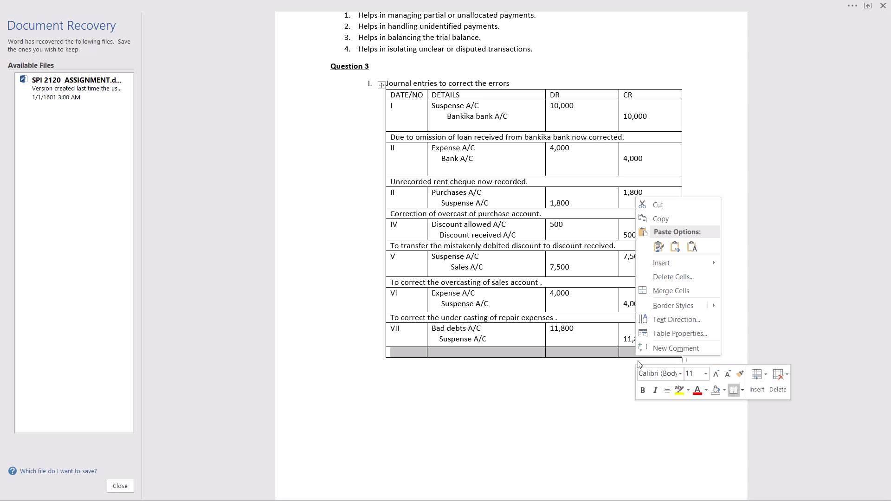
{"action": "left_click", "coordinate": [664, 295]}
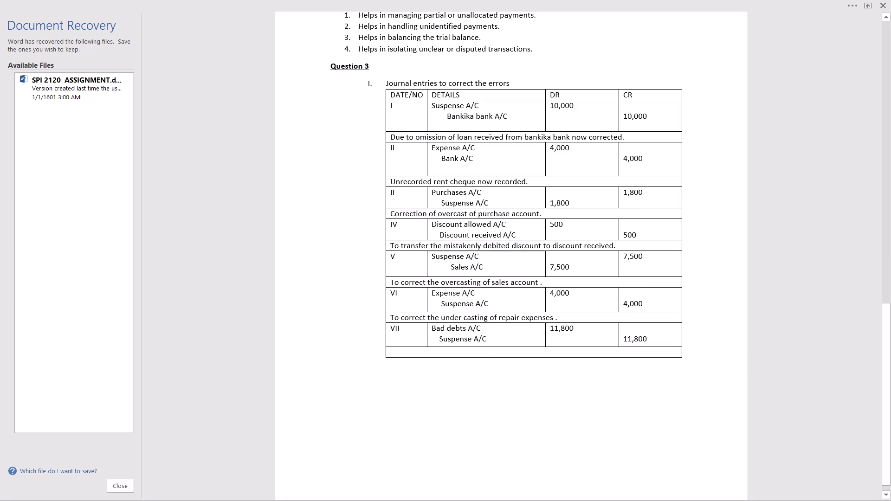
Begin the narration for entry VII in the merged row below it with the word "to".
{"action": "left_click", "coordinate": [436, 351]}
{"action": "type", "text": "to"}
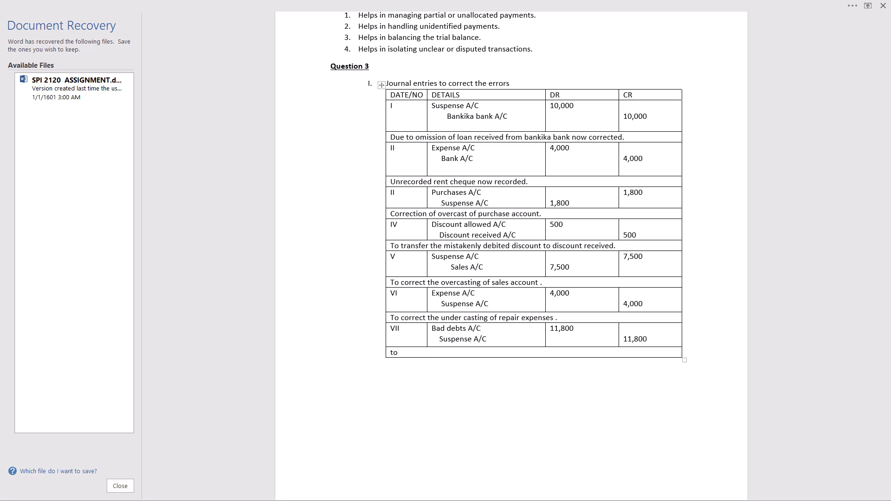
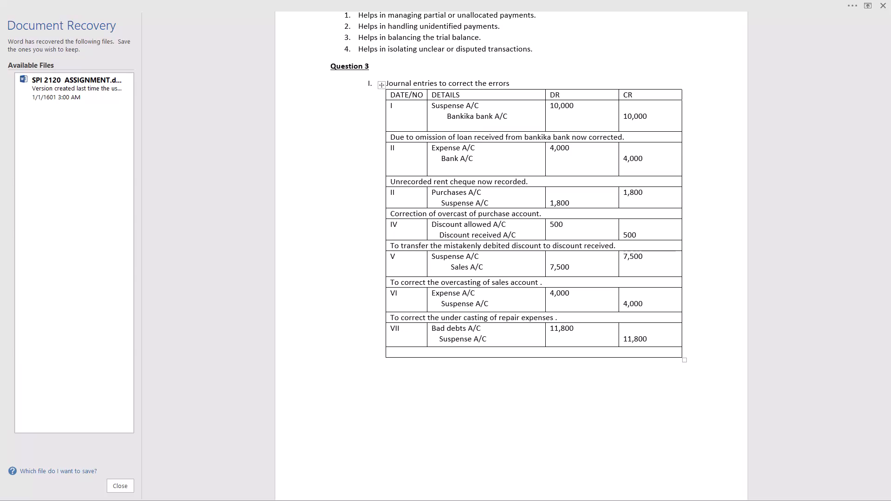
Write "To correct the the bad debts which were omitted and written in the debtors account" as narration in the merged row below entry VII.
{"action": "type", "text": "To correct the"}
{"action": "key", "text": "space"}
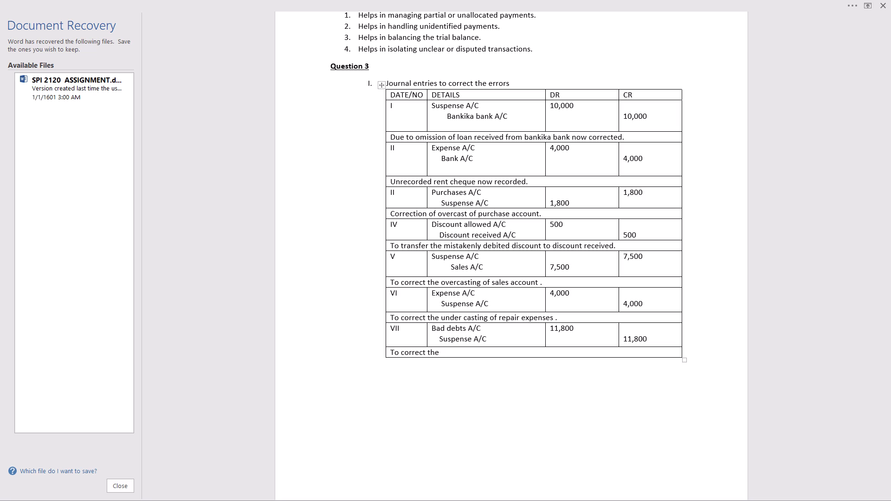
{"action": "type", "text": "the bad debts"}
{"action": "key", "text": "space"}
{"action": "type", "text": "whic"}
{"action": "type", "text": "h were"}
{"action": "key", "text": "space"}
{"action": "type", "text": "ommit"}
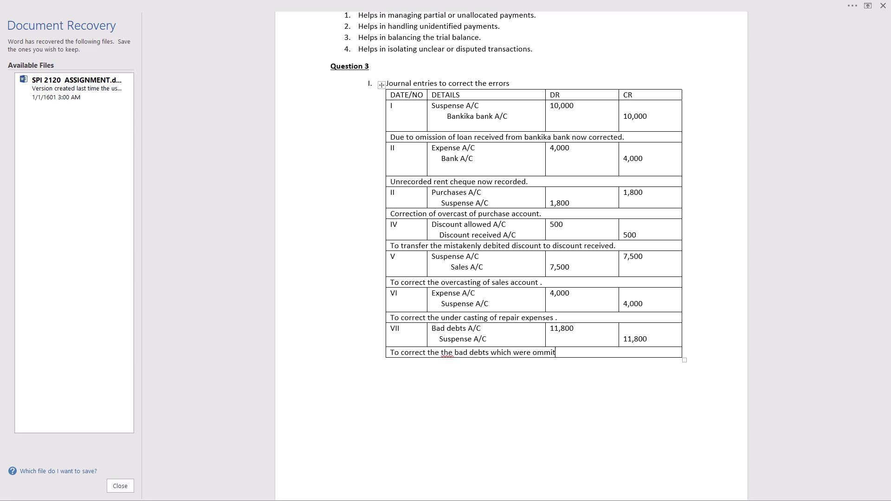
{"action": "key", "text": "BackSpace"}
{"action": "key", "text": "BackSpace"}
{"action": "key", "text": "BackSpace"}
{"action": "type", "text": "itted and"}
{"action": "key", "text": "space"}
{"action": "type", "text": "wr"}
{"action": "type", "text": "itten"}
{"action": "key", "text": "space"}
{"action": "type", "text": "in the de"}
{"action": "type", "text": "btors account"}
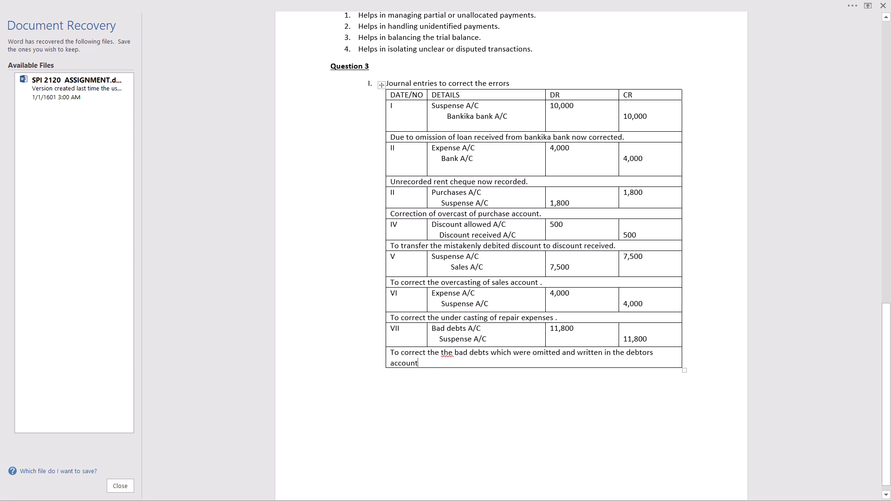
Delete the repeated word "the" from the narration below entry VII.
{"action": "right_click", "coordinate": [444, 355]}
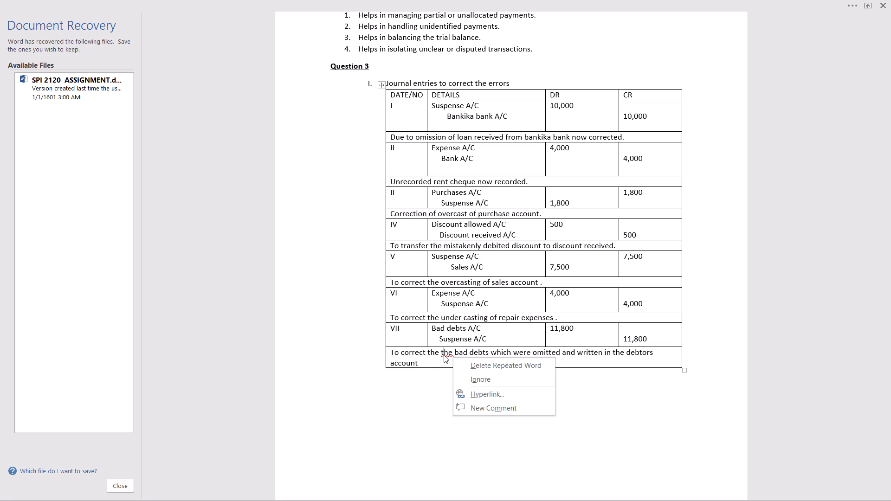
{"action": "left_click", "coordinate": [491, 366]}
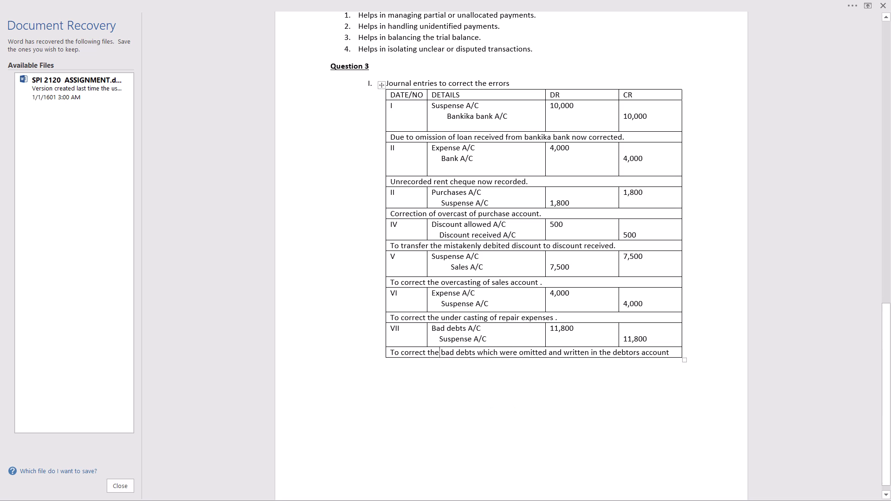
{"action": "left_click", "coordinate": [462, 398]}
Append "XYZ Traders ." to the end of the heading "Journal entries to correct the errors" above the table.
{"action": "left_click", "coordinate": [513, 83]}
{"action": "key", "text": "space"}
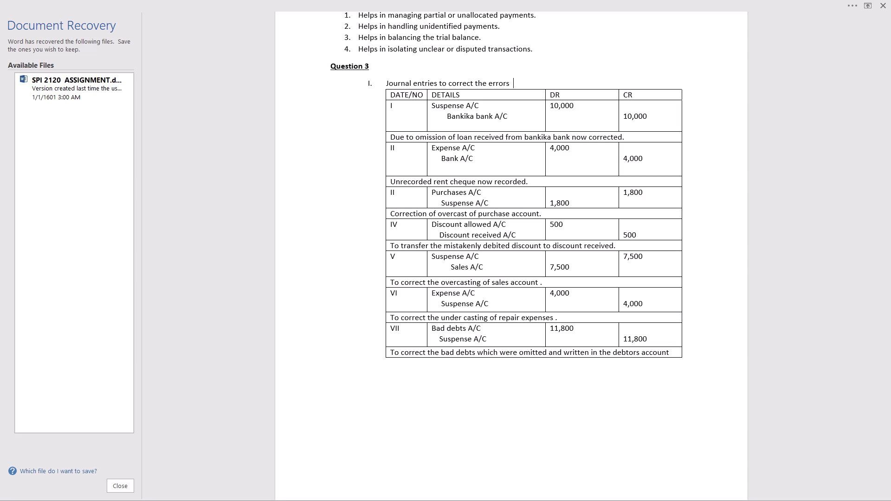
{"action": "type", "text": "XYZ"}
{"action": "key", "text": "space"}
{"action": "type", "text": "T"}
{"action": "type", "text": "re"}
{"action": "key", "text": "BackSpace"}
{"action": "type", "text": "aders"}
{"action": "key", "text": "space"}
{"action": "key", "text": "period"}
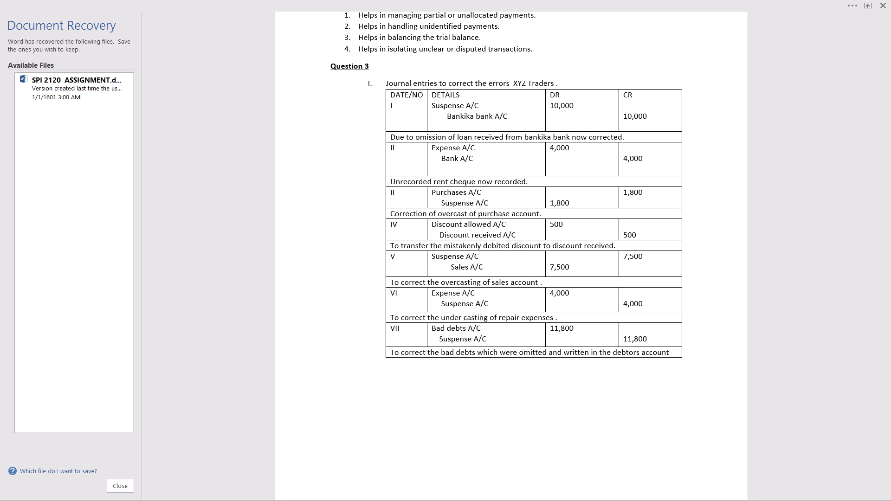
Enter the marker "ii" indented by eight spaces on the blank line below the journal table.
{"action": "left_click", "coordinate": [419, 379]}
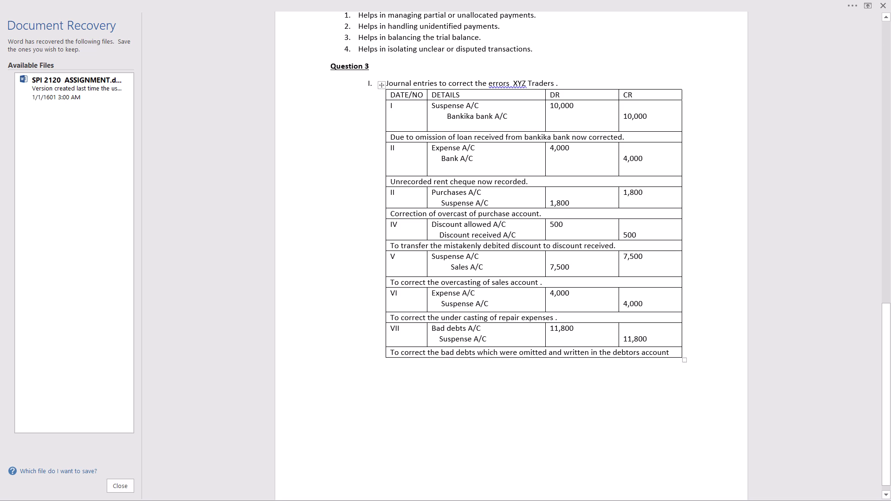
{"action": "key", "text": "space"}
{"action": "key", "text": "space"}
{"action": "key", "text": "space"}
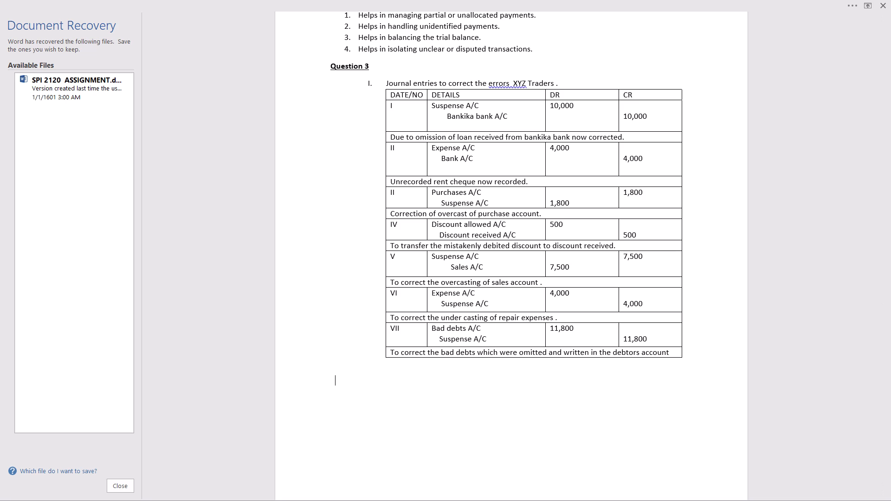
{"action": "key", "text": "space"}
{"action": "key", "text": "space"}
{"action": "key", "text": "space"}
{"action": "key", "text": "space"}
{"action": "key", "text": "space"}
{"action": "type", "text": "ii"}
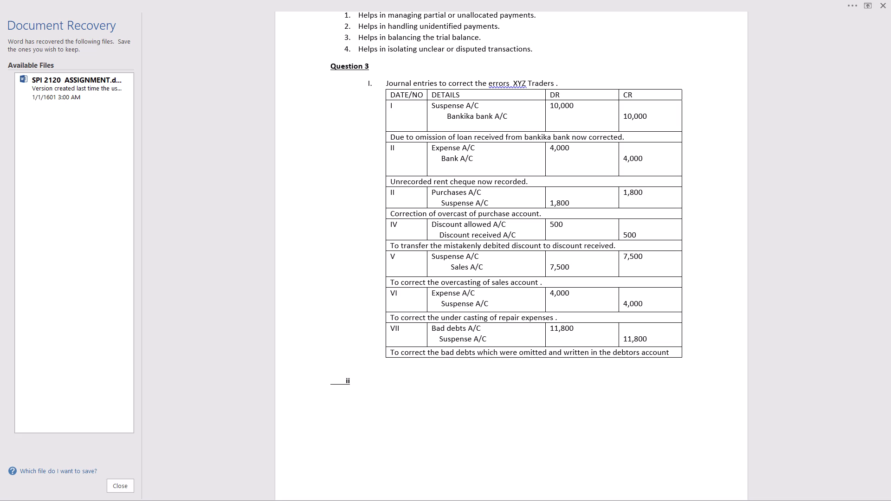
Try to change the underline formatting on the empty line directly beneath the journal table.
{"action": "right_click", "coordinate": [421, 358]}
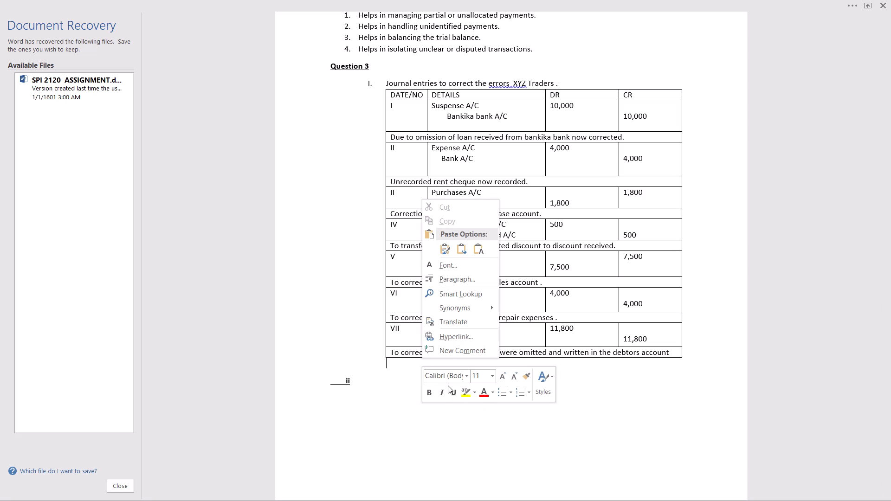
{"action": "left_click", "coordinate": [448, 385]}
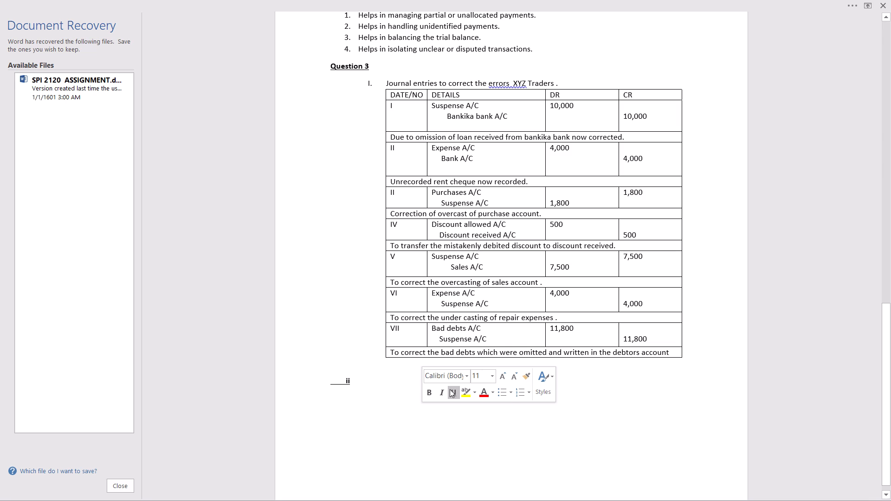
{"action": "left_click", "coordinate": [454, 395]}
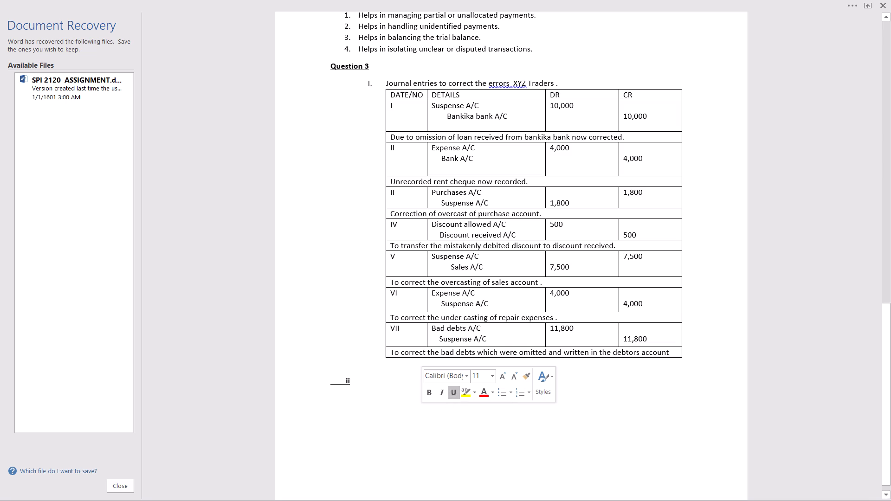
Replace the "ii" marker below the table with "II" in plain text, with bold and underline turned off.
{"action": "left_click", "coordinate": [369, 382]}
{"action": "key", "text": "BackSpace"}
{"action": "key", "text": "BackSpace"}
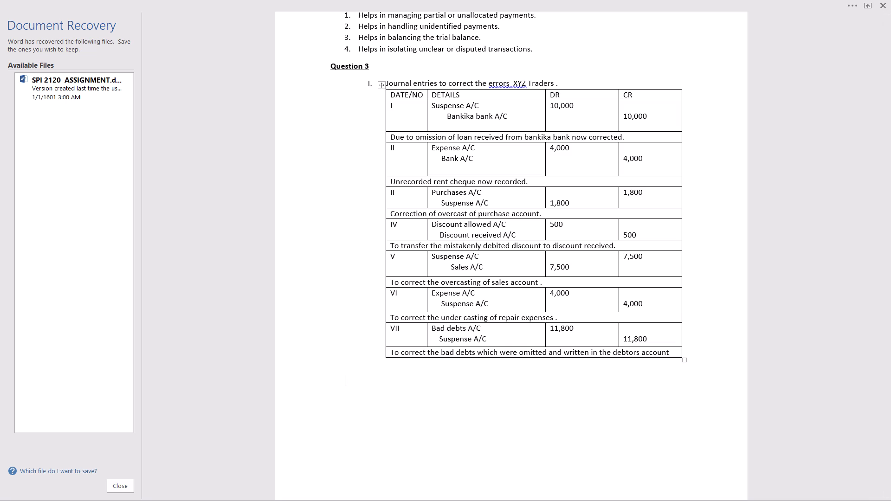
{"action": "type", "text": "ii"}
{"action": "key", "text": "BackSpace"}
{"action": "key", "text": "BackSpace"}
{"action": "left_click", "coordinate": [373, 0]}
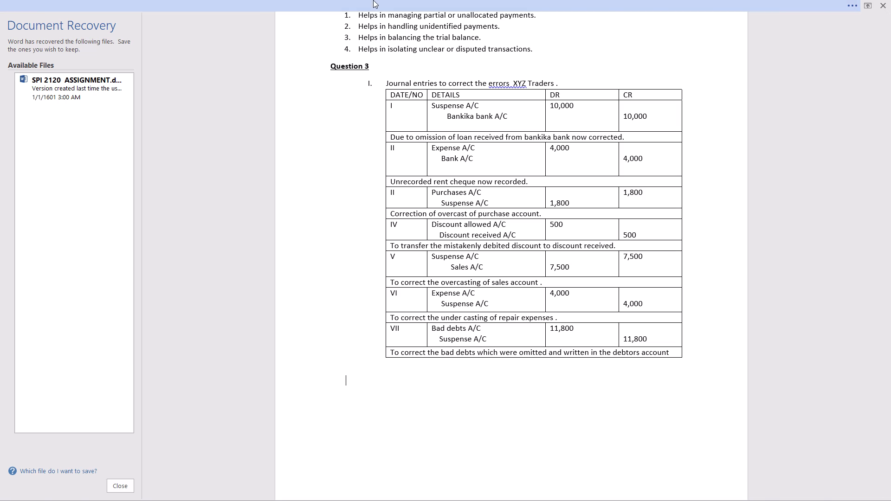
{"action": "left_click", "coordinate": [124, 63]}
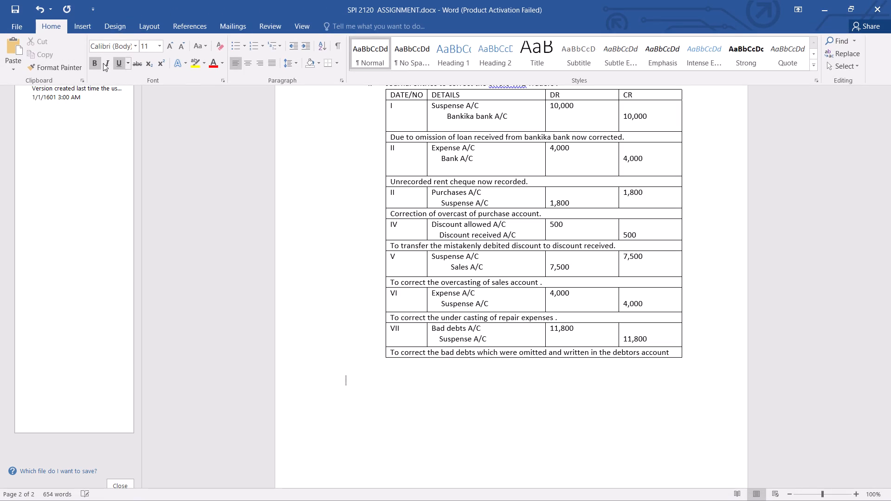
{"action": "left_click", "coordinate": [95, 68]}
{"action": "left_click", "coordinate": [352, 381]}
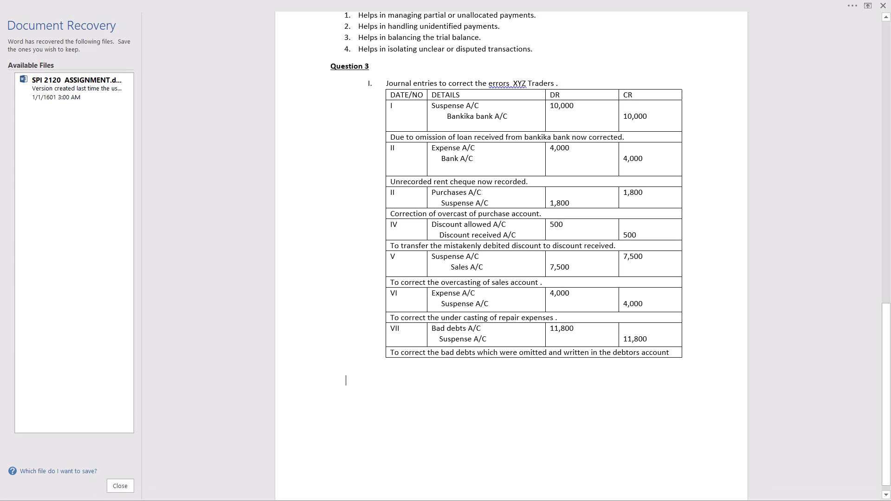
{"action": "type", "text": "II"}
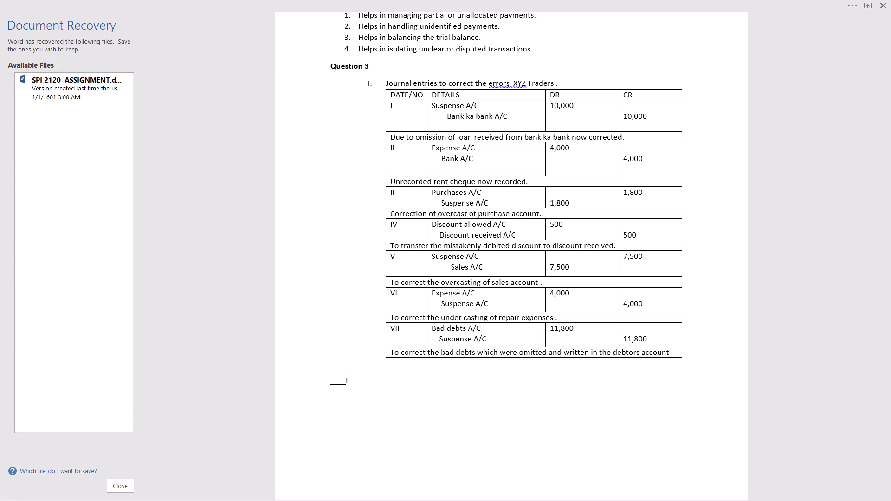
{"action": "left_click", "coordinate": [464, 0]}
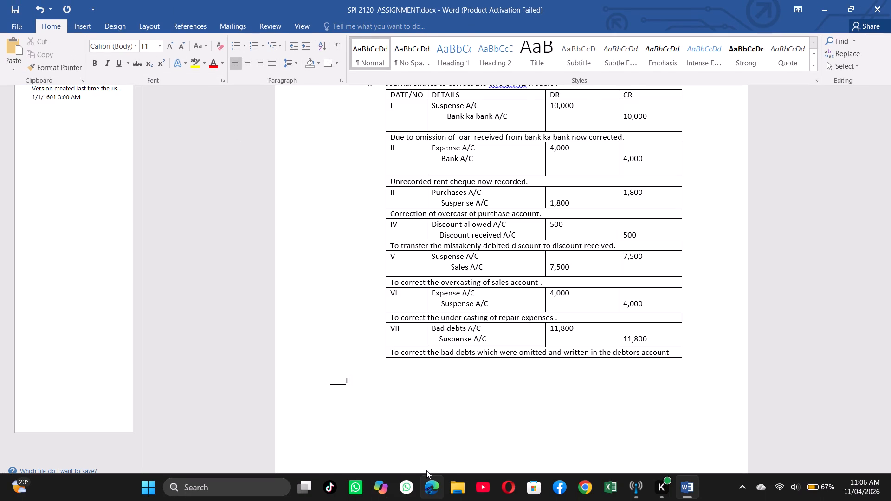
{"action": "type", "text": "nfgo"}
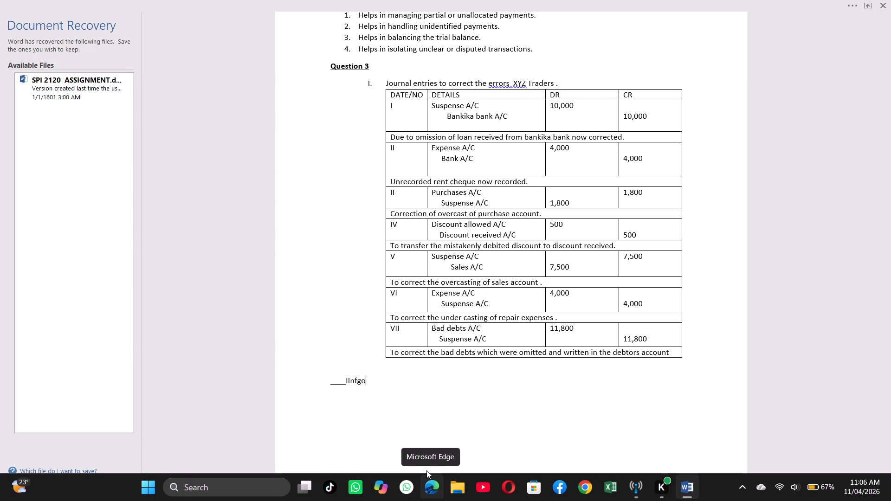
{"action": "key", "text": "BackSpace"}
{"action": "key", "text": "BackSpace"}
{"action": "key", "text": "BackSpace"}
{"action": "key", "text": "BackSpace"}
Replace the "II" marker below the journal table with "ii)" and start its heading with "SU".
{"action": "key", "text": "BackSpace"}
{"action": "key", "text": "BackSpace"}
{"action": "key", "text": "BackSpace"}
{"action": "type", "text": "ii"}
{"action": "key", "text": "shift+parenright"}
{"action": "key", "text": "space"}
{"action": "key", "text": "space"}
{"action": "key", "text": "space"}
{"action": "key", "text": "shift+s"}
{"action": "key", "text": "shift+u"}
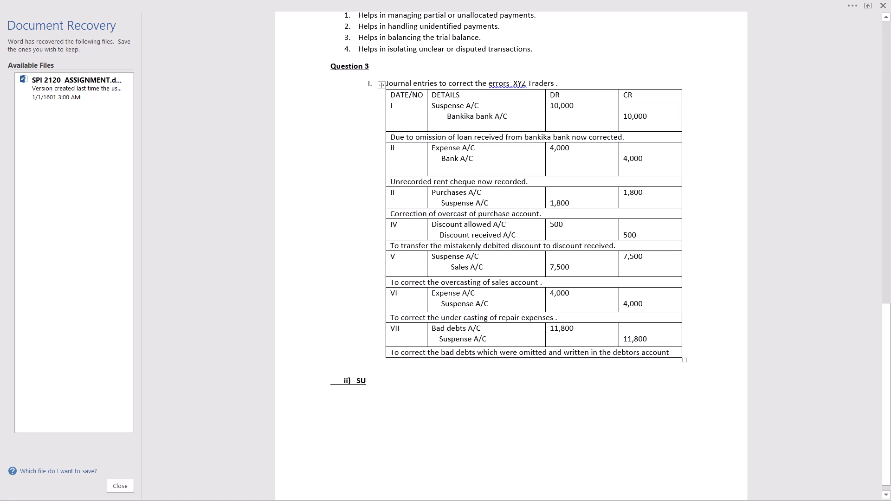
Make the heading "Journal entries to correct the errors XYZ Traders" above the table bold.
{"action": "left_click_drag", "start_coordinate": [383, 82], "coordinate": [432, 90]}
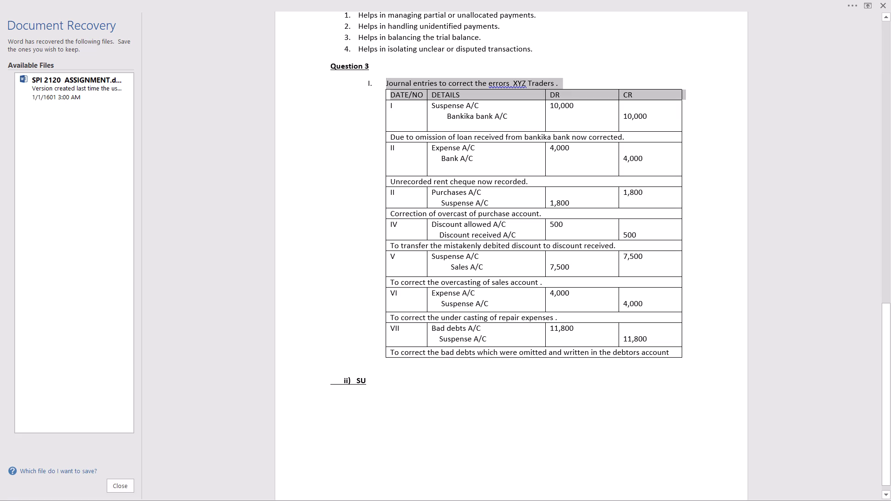
{"action": "left_click_drag", "start_coordinate": [432, 90], "coordinate": [547, 80]}
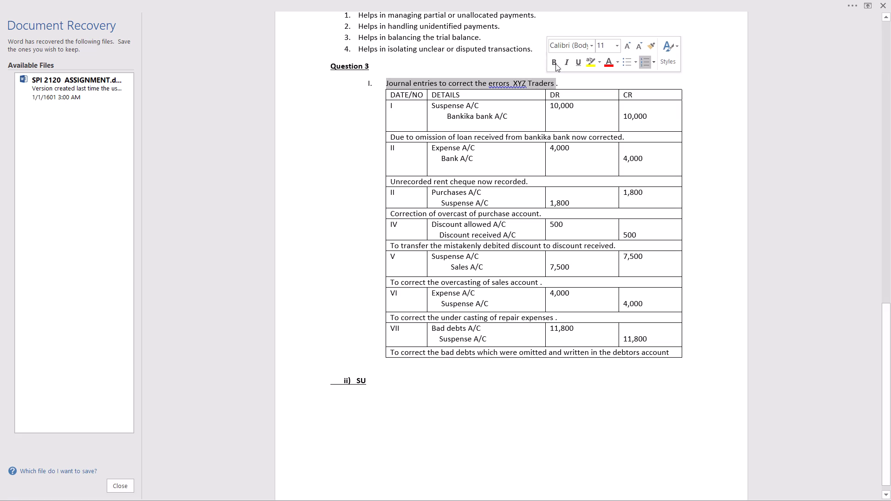
{"action": "left_click", "coordinate": [555, 64]}
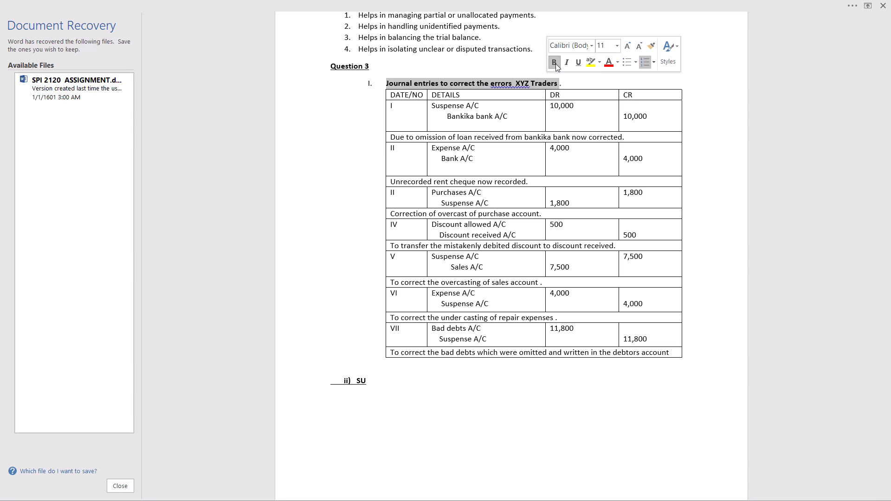
{"action": "right_click", "coordinate": [528, 84]}
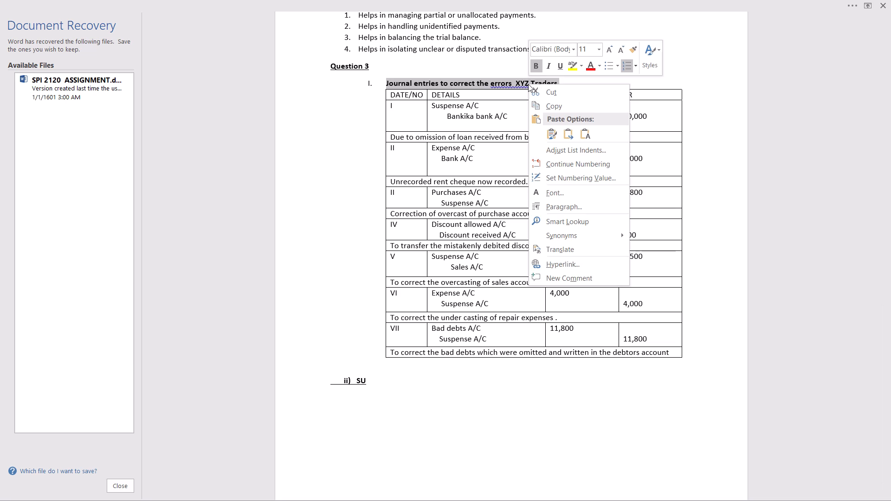
{"action": "left_click", "coordinate": [689, 76]}
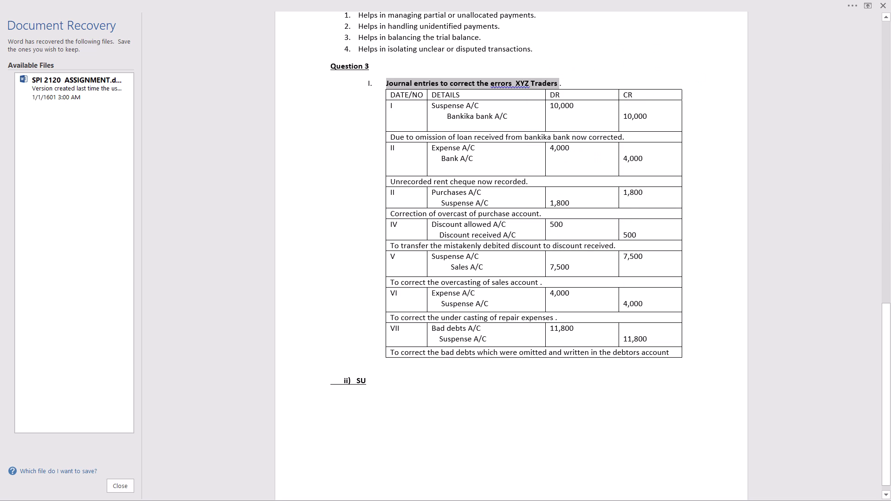
{"action": "right_click", "coordinate": [638, 72]}
{"action": "left_click", "coordinate": [544, 66]}
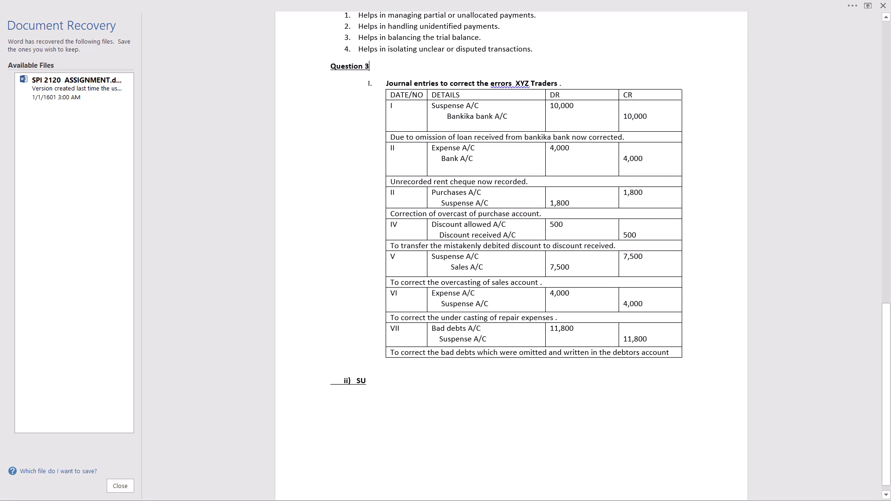
Accept the grammar suggestions "errors XYZ" and "Traders." in the journal entries heading to remove the extra spaces.
{"action": "right_click", "coordinate": [510, 84]}
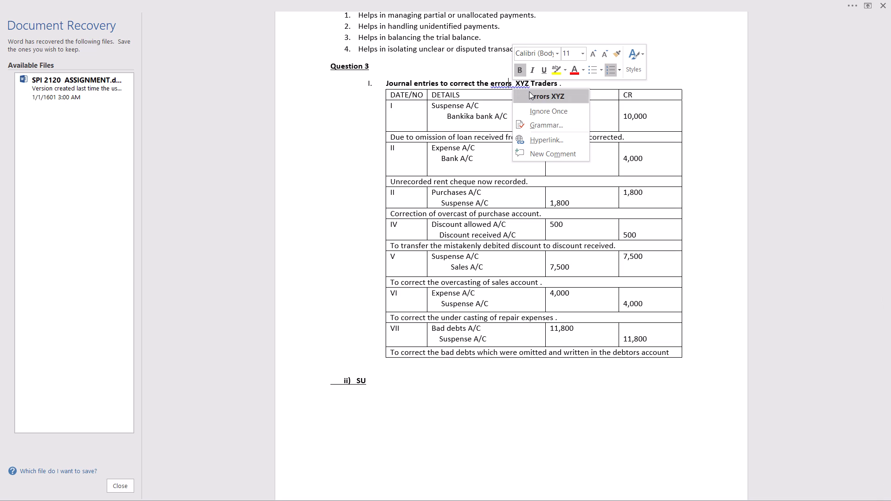
{"action": "left_click", "coordinate": [529, 91]}
{"action": "right_click", "coordinate": [554, 85]}
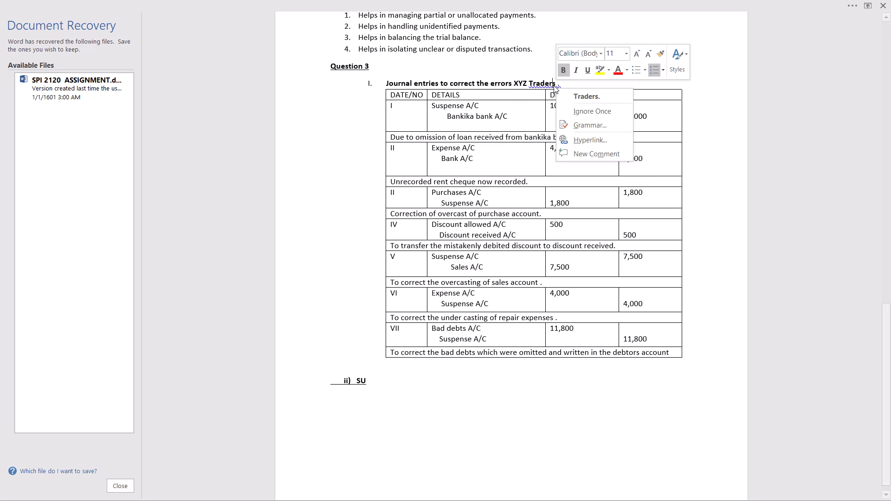
{"action": "left_click", "coordinate": [584, 96]}
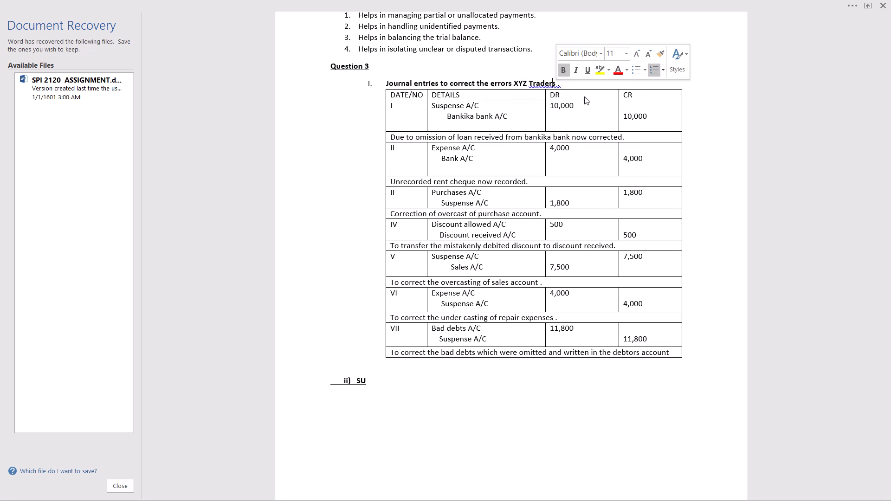
{"action": "left_click", "coordinate": [584, 83]}
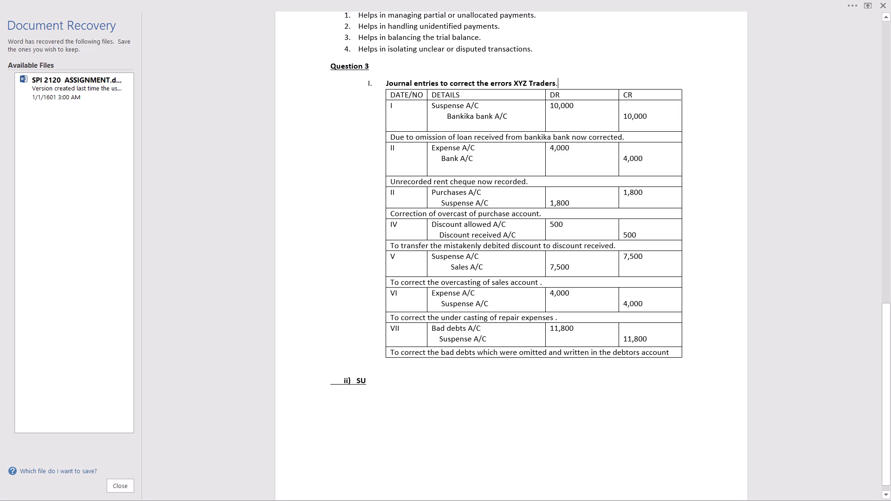
Turn off bold and underline on the line below the table, delete "ii) SU" and leave only blank spaces there.
{"action": "right_click", "coordinate": [388, 389]}
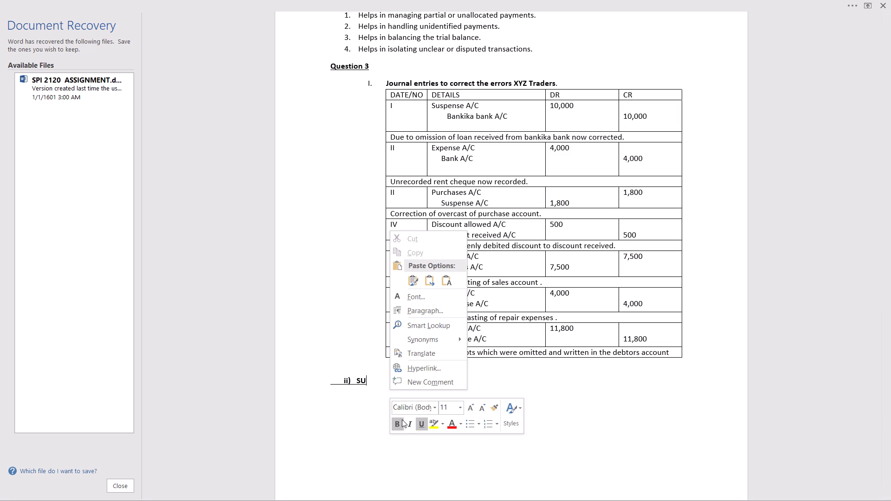
{"action": "left_click", "coordinate": [399, 429]}
{"action": "left_click", "coordinate": [420, 422]}
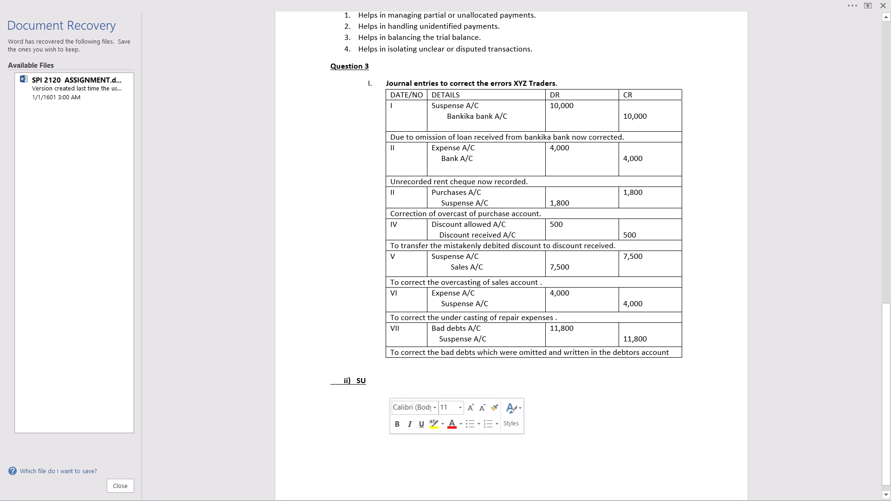
{"action": "key", "text": "BackSpace"}
{"action": "key", "text": "BackSpace"}
{"action": "key", "text": "BackSpace"}
{"action": "key", "text": "BackSpace"}
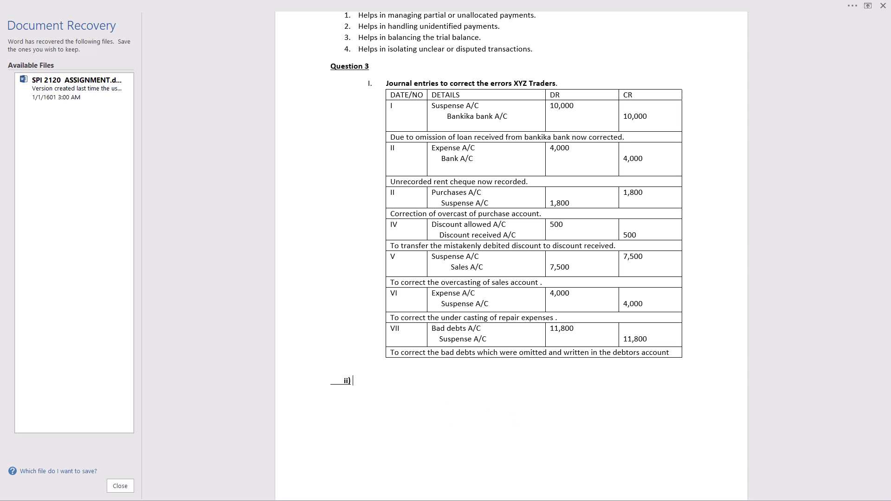
{"action": "key", "text": "BackSpace"}
{"action": "key", "text": "BackSpace"}
{"action": "key", "text": "BackSpace"}
{"action": "key", "text": "BackSpace"}
{"action": "key", "text": "BackSpace"}
{"action": "key", "text": "space"}
{"action": "key", "text": "space"}
{"action": "key", "text": "space"}
{"action": "key", "text": "space"}
{"action": "key", "text": "space"}
Enter the marker "ii)" in plain text on the lower blank line beneath the journal table.
{"action": "right_click", "coordinate": [405, 420]}
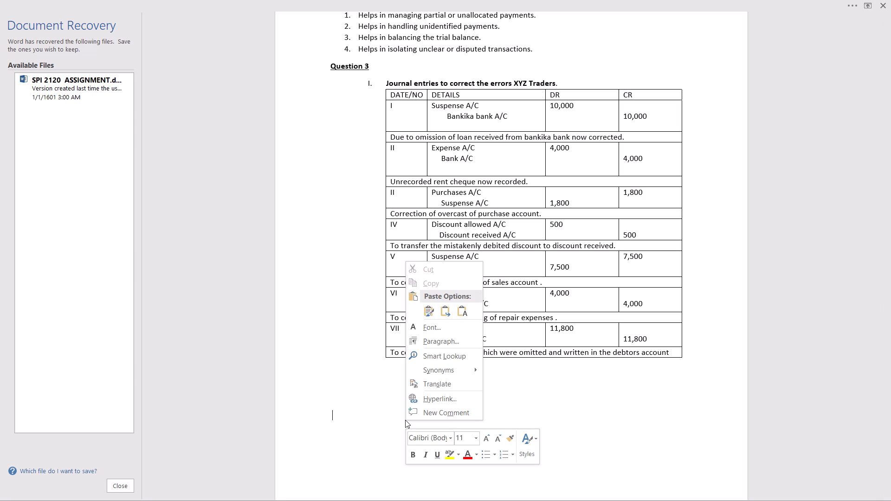
{"action": "left_click", "coordinate": [354, 411]}
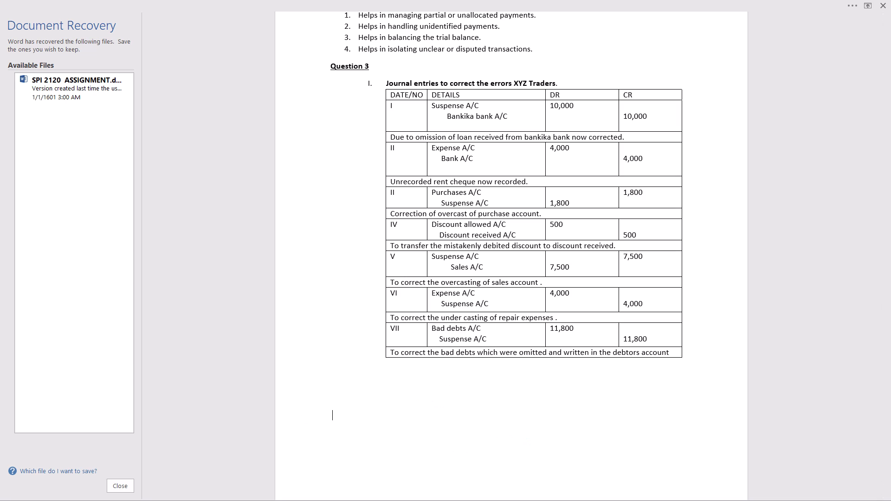
{"action": "type", "text": "ii"}
{"action": "key", "text": "shift+parenright"}
Replace the "I." numbering before the journal entries heading with an indented "i)" list marker.
{"action": "left_click", "coordinate": [369, 81]}
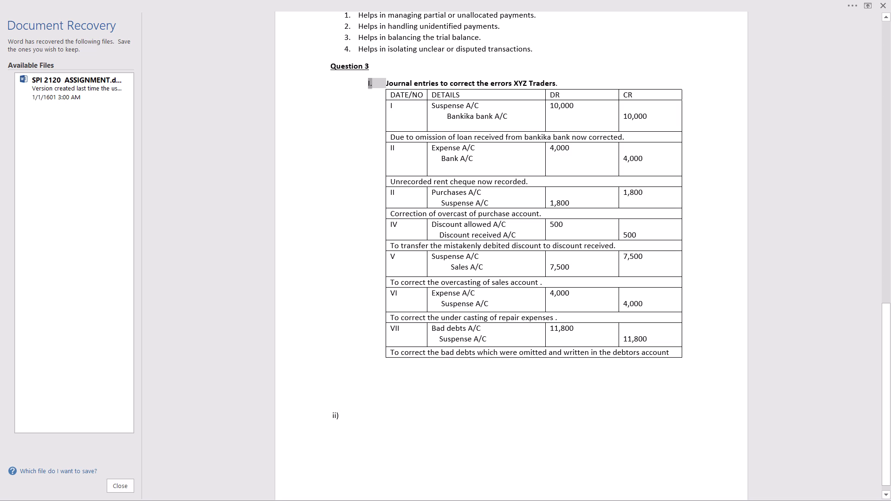
{"action": "key", "text": "BackSpace"}
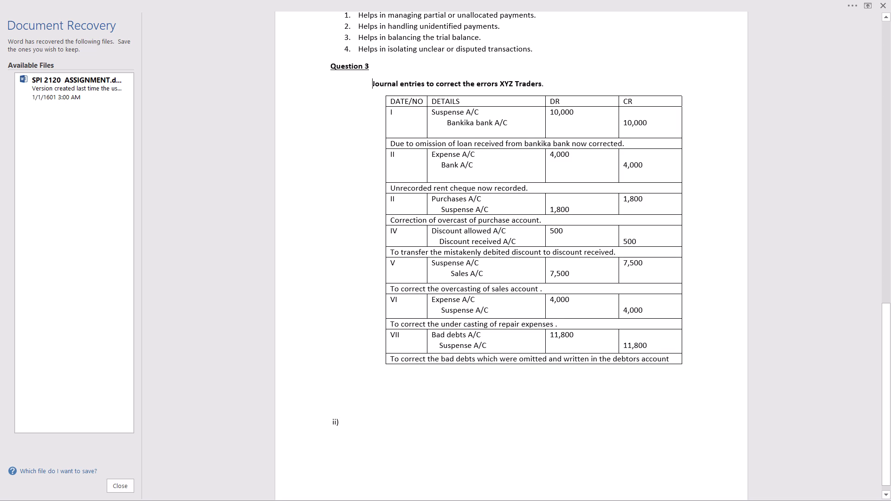
{"action": "key", "text": "i"}
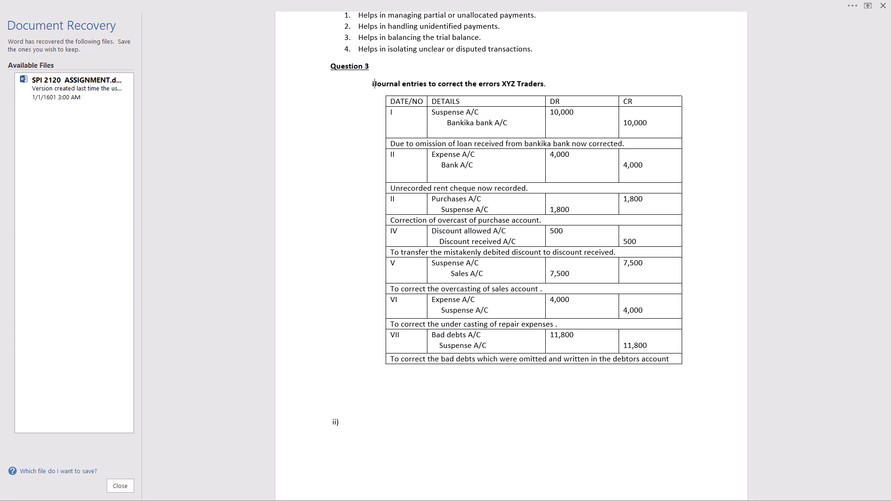
{"action": "key", "text": "shift+parenright"}
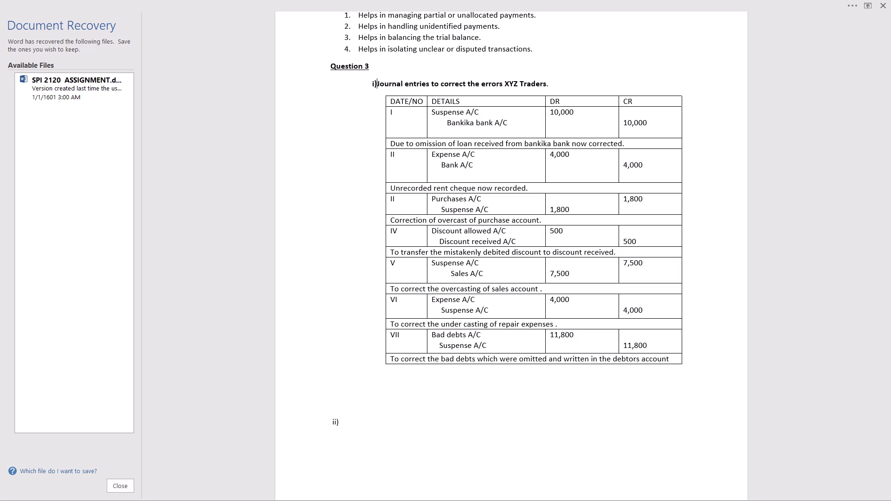
{"action": "key", "text": "space"}
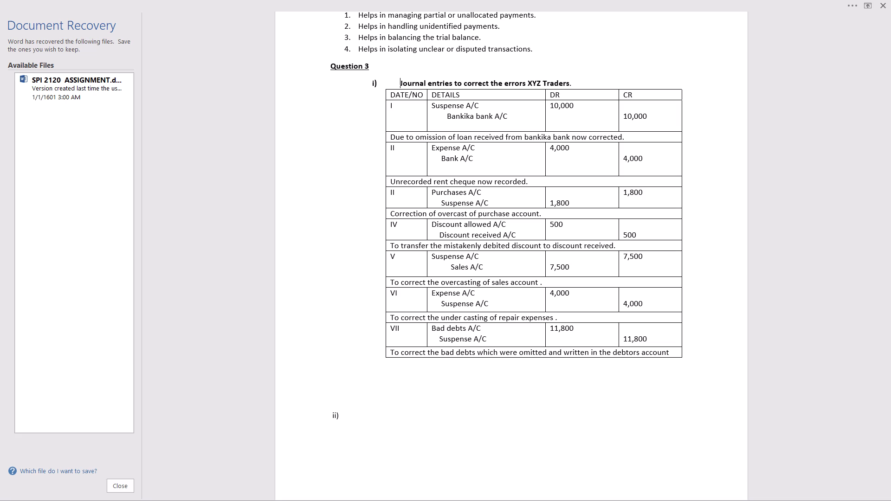
{"action": "key", "text": "BackSpace"}
{"action": "key", "text": "BackSpace"}
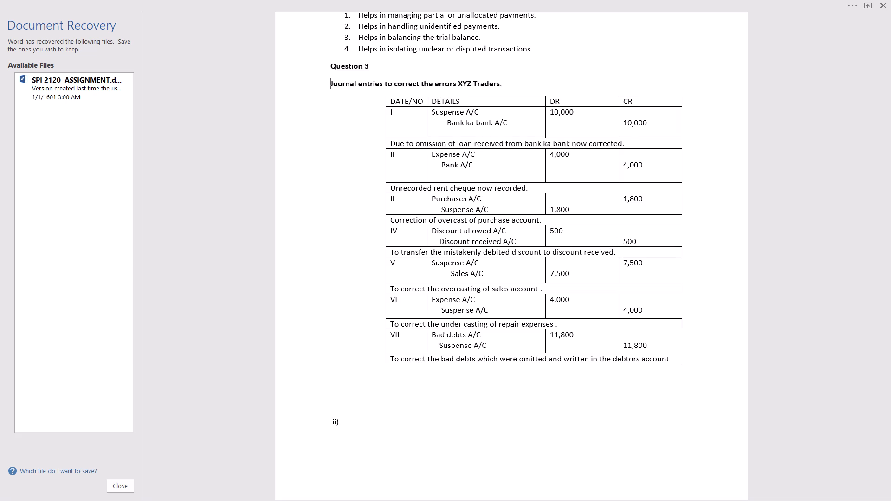
{"action": "key", "text": "Tab"}
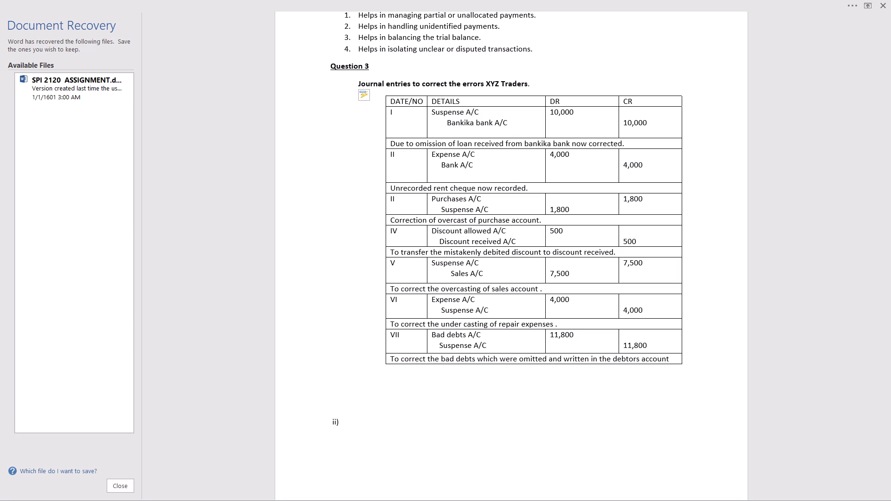
{"action": "key", "text": "i"}
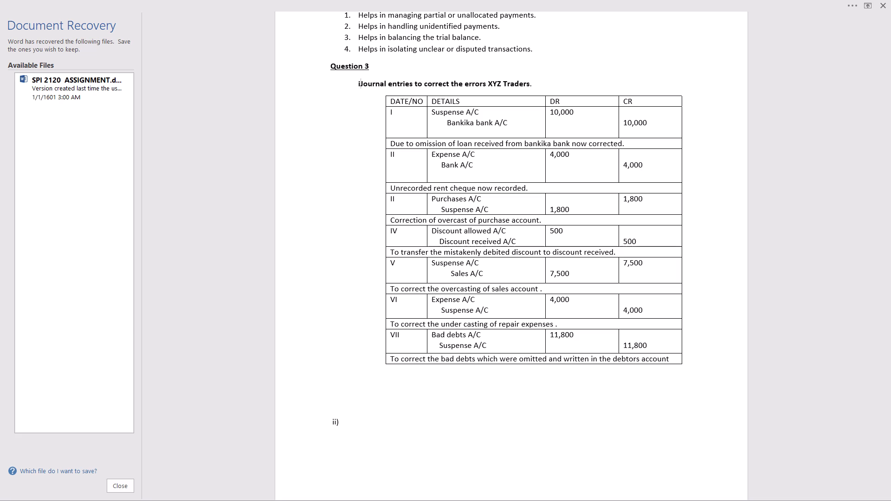
{"action": "key", "text": "shift+parenright"}
{"action": "key", "text": "space"}
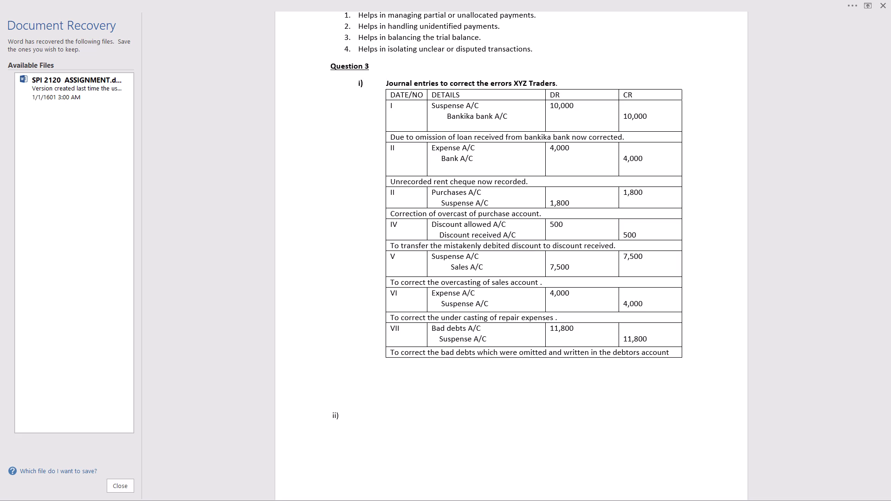
Turn the "ii)" marker below the journal table into a list item reading "suspense account", using the suggested lowercase spelling.
{"action": "left_click", "coordinate": [352, 411]}
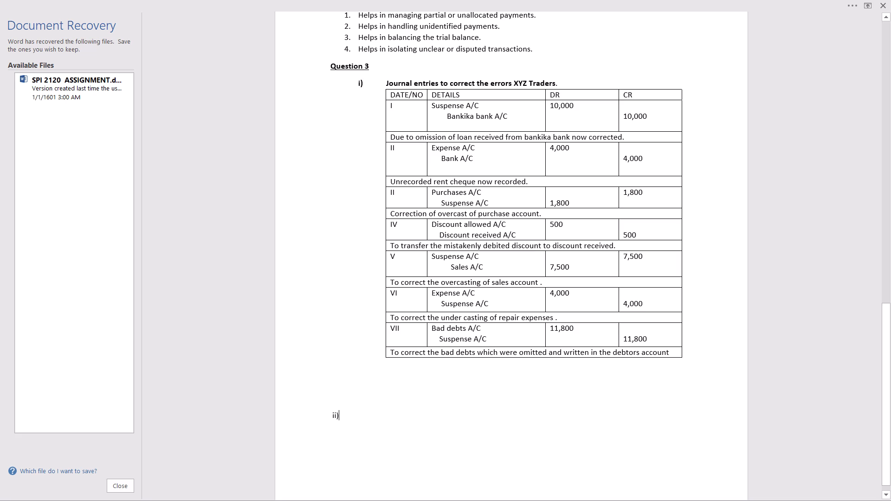
{"action": "key", "text": "space"}
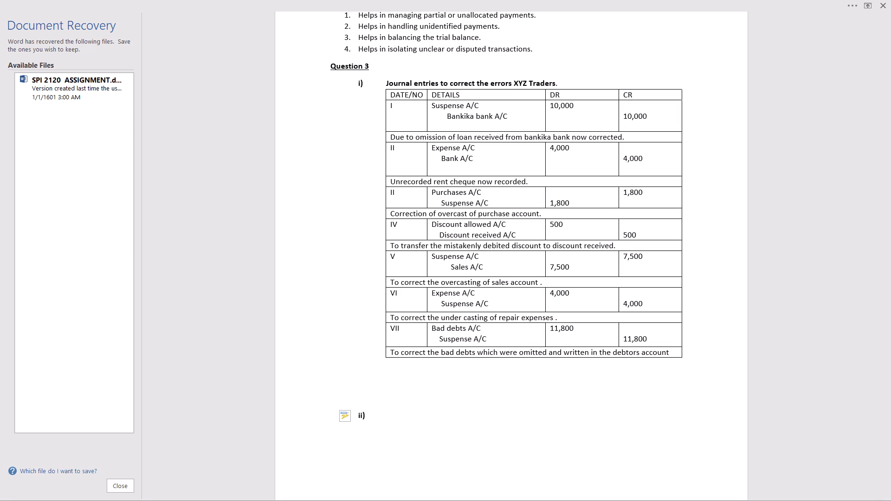
{"action": "type", "text": "Suspence account"}
{"action": "right_click", "coordinate": [403, 415]}
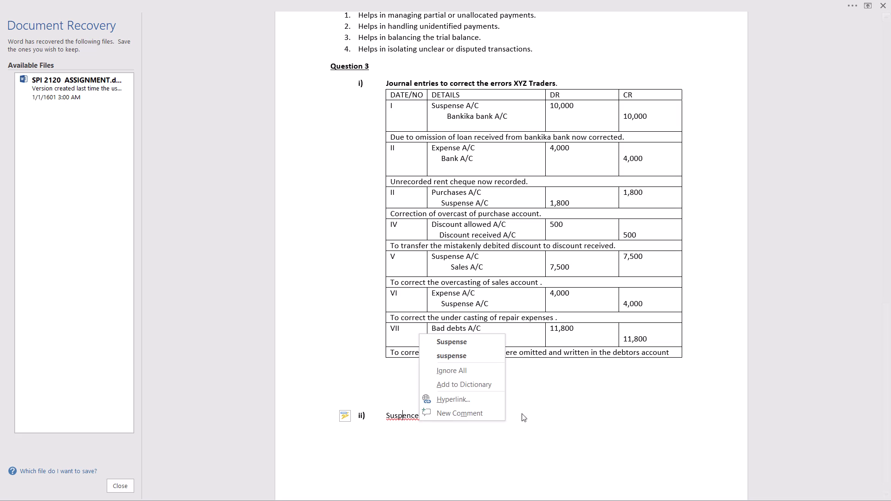
{"action": "left_click", "coordinate": [475, 356]}
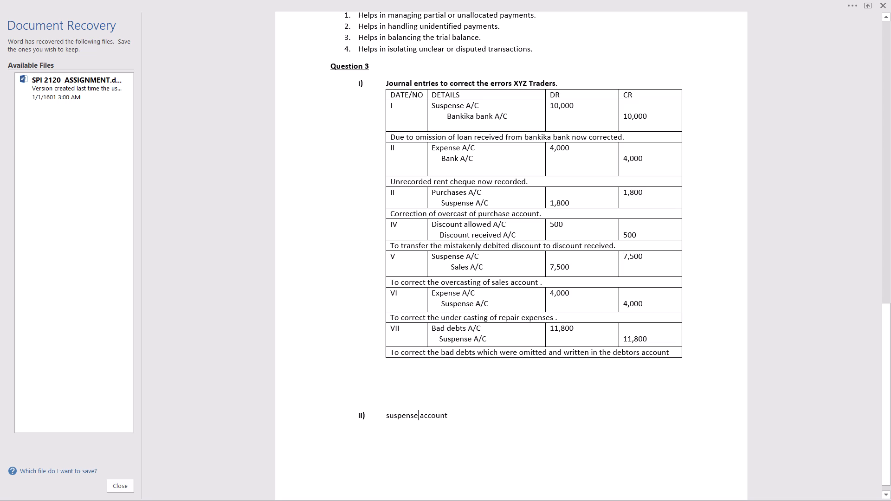
Make the "suspense account" heading bold and turn bold off for the text that follows it.
{"action": "left_click_drag", "start_coordinate": [387, 416], "coordinate": [450, 413]}
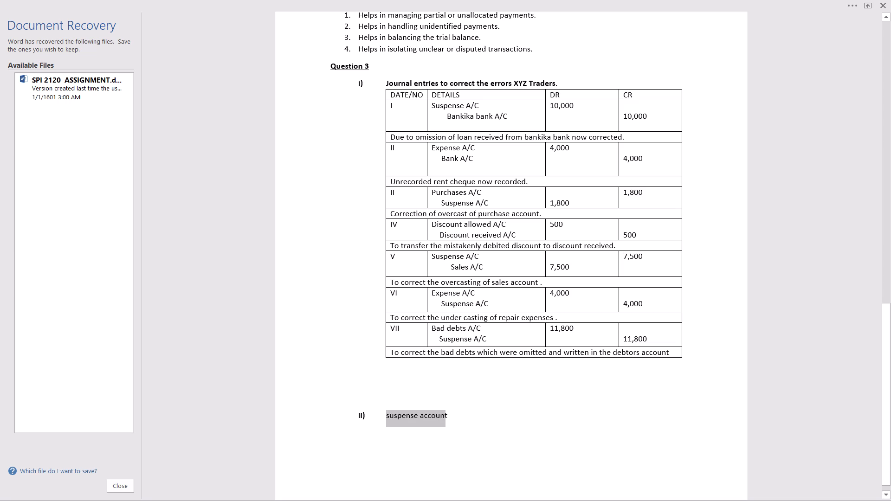
{"action": "left_click_drag", "start_coordinate": [450, 413], "coordinate": [452, 414]}
{"action": "left_click", "coordinate": [465, 399]}
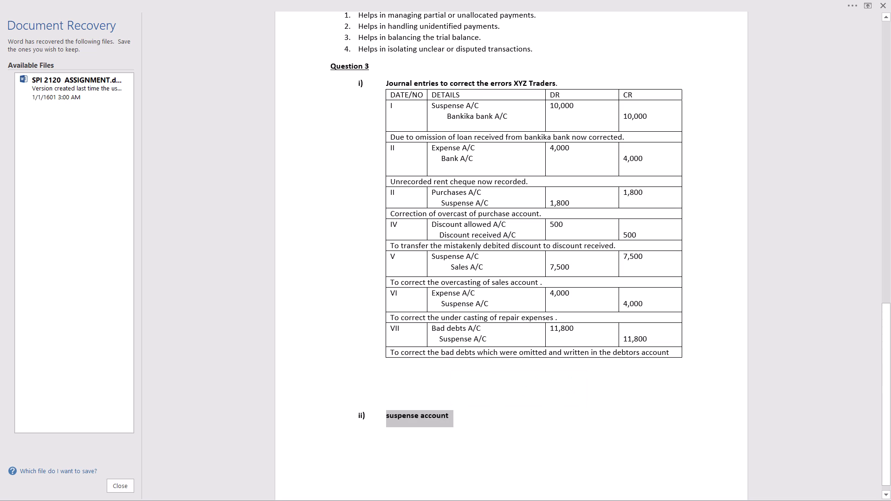
{"action": "left_click", "coordinate": [534, 450]}
{"action": "left_click", "coordinate": [535, 452]}
{"action": "right_click", "coordinate": [535, 452]}
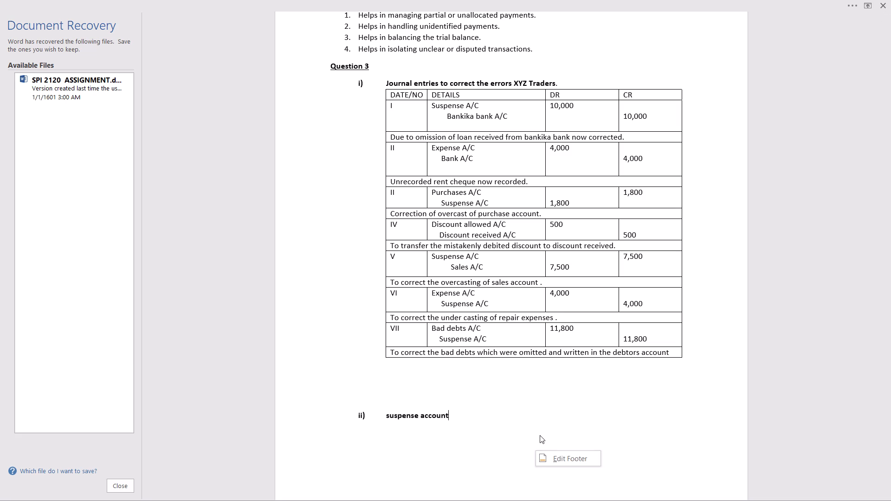
{"action": "right_click", "coordinate": [540, 435]}
{"action": "left_click", "coordinate": [550, 471]}
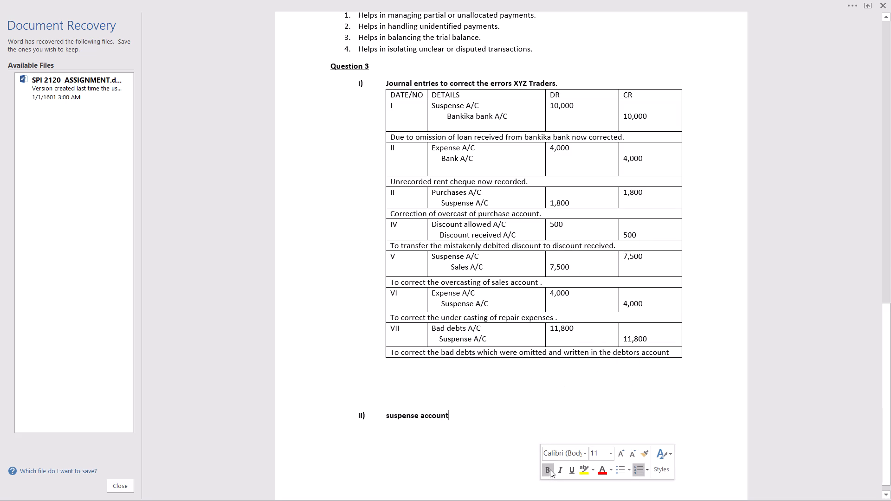
Insert a table directly beneath the "suspense account" heading of part ii).
{"action": "scroll", "coordinate": [540, 424], "scroll_direction": "down", "scroll_amount": 2}
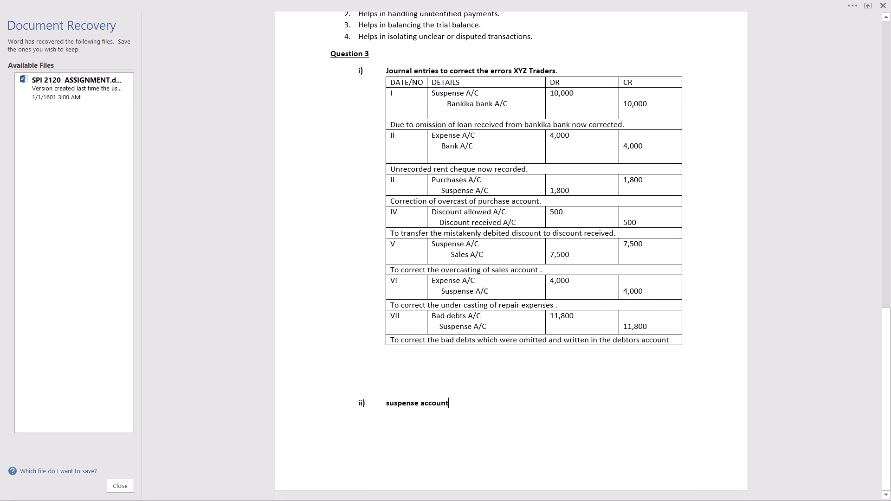
{"action": "scroll", "coordinate": [540, 424], "scroll_direction": "down", "scroll_amount": 3}
{"action": "left_click", "coordinate": [212, 0]}
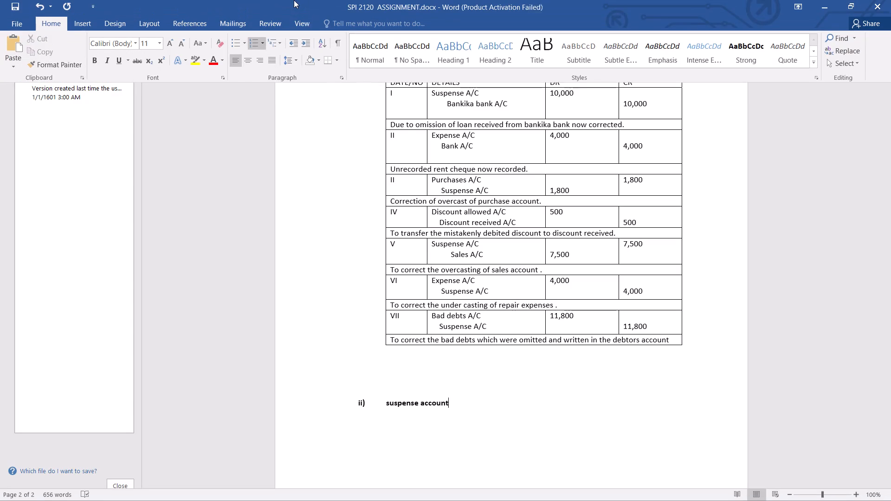
{"action": "left_click", "coordinate": [79, 21]}
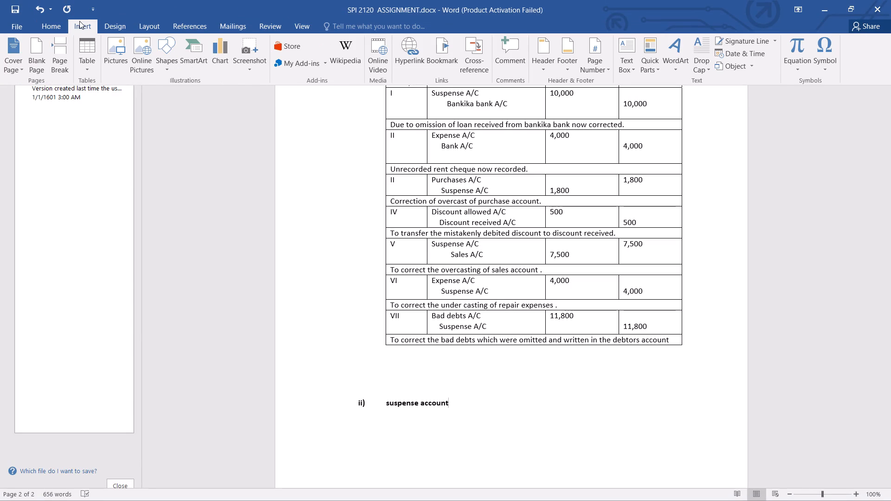
{"action": "left_click", "coordinate": [95, 48]}
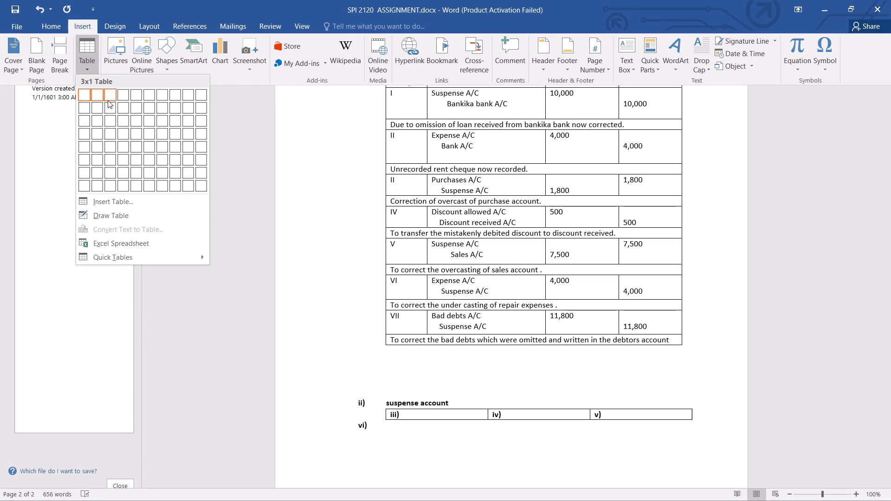
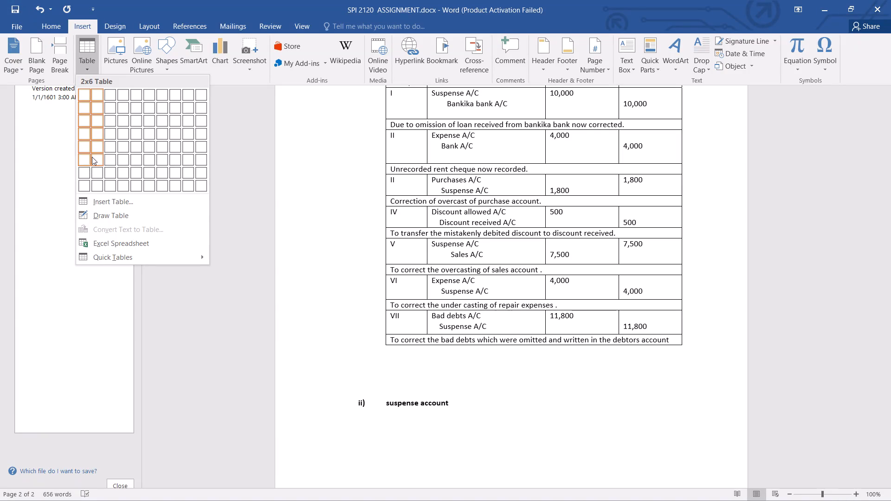
Add an unnumbered line beneath the "suspense account" heading and insert a table of three columns and eight rows there.
{"action": "left_click", "coordinate": [426, 434]}
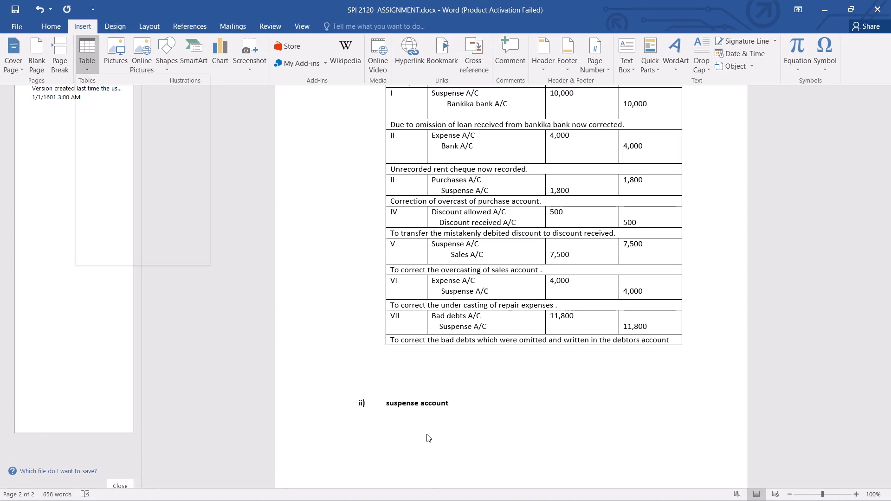
{"action": "left_click", "coordinate": [459, 406]}
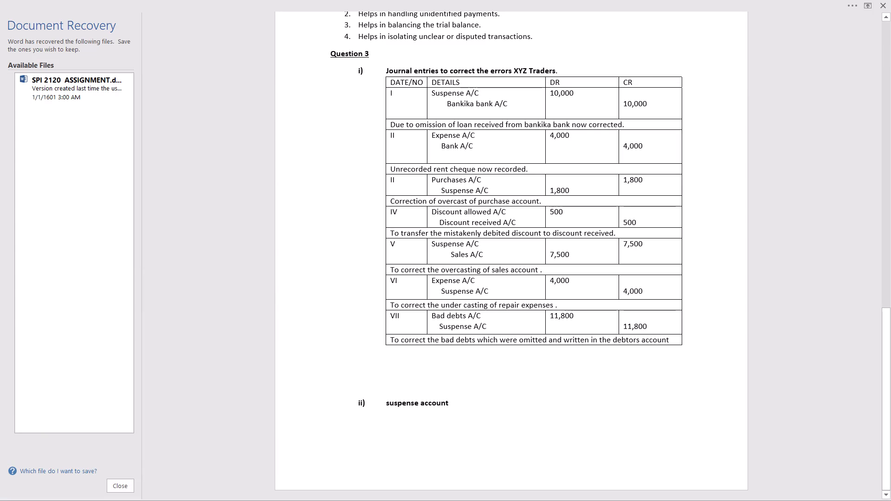
{"action": "key", "text": "Return"}
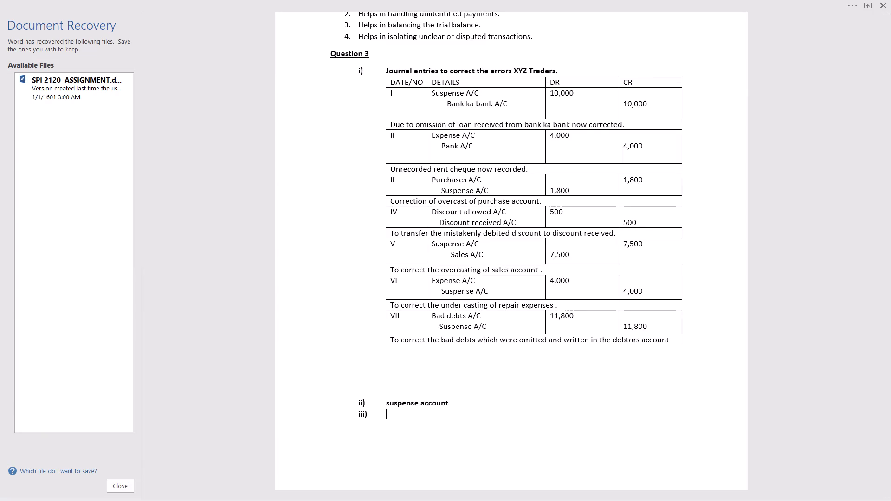
{"action": "key", "text": "BackSpace"}
{"action": "left_click", "coordinate": [367, 0]}
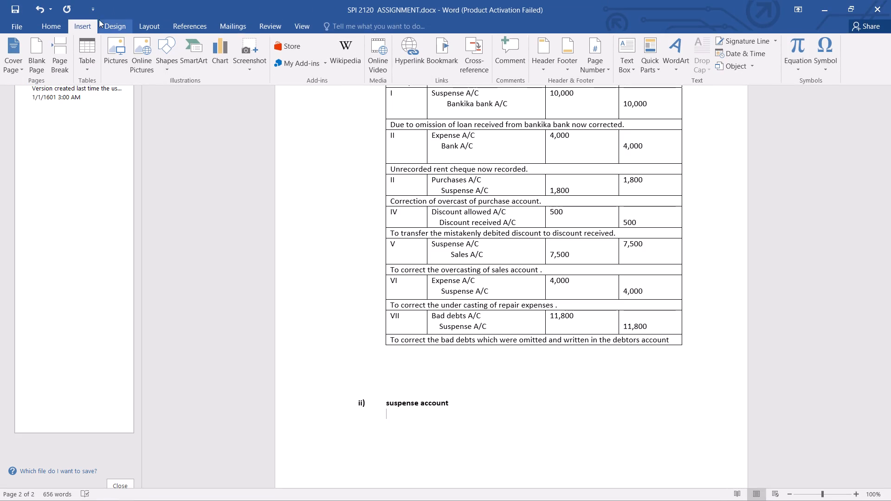
{"action": "left_click", "coordinate": [83, 49]}
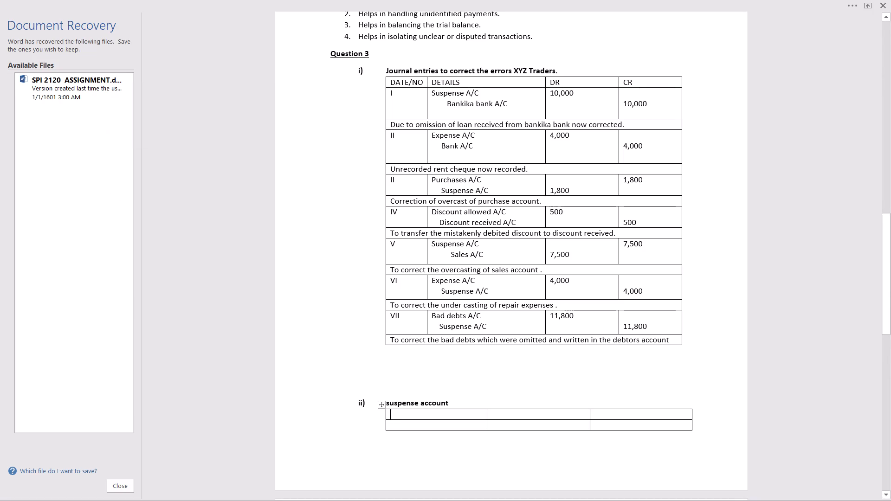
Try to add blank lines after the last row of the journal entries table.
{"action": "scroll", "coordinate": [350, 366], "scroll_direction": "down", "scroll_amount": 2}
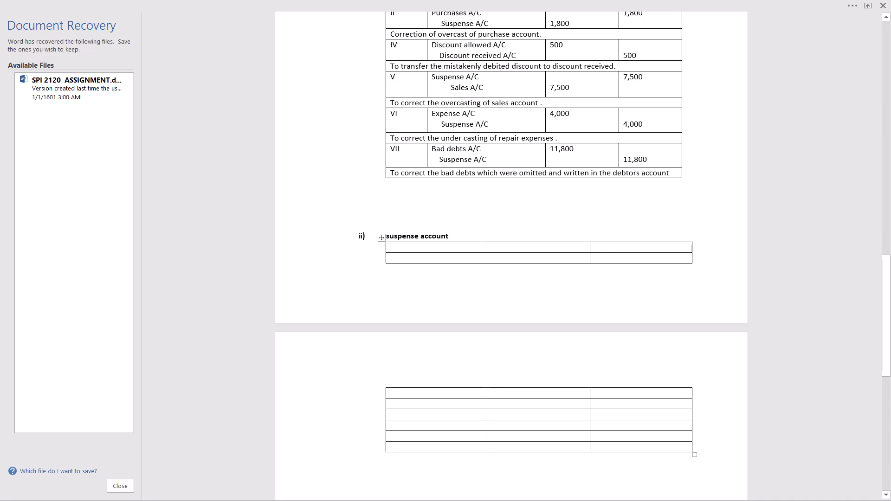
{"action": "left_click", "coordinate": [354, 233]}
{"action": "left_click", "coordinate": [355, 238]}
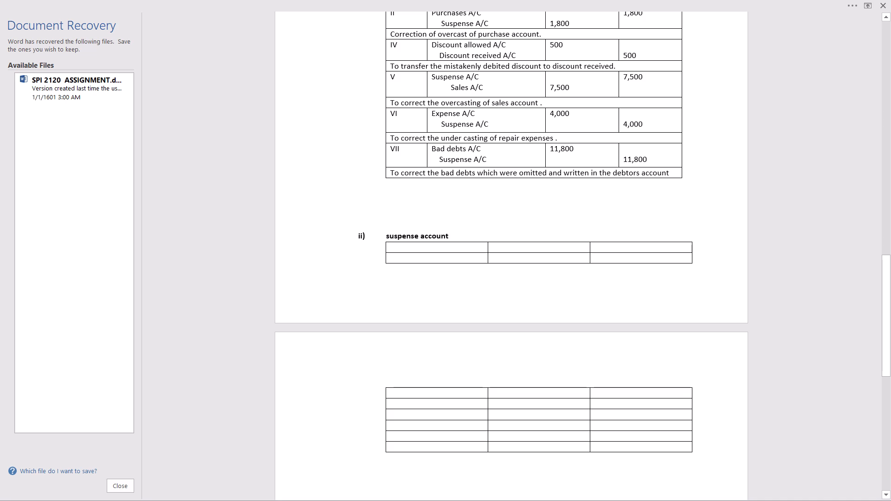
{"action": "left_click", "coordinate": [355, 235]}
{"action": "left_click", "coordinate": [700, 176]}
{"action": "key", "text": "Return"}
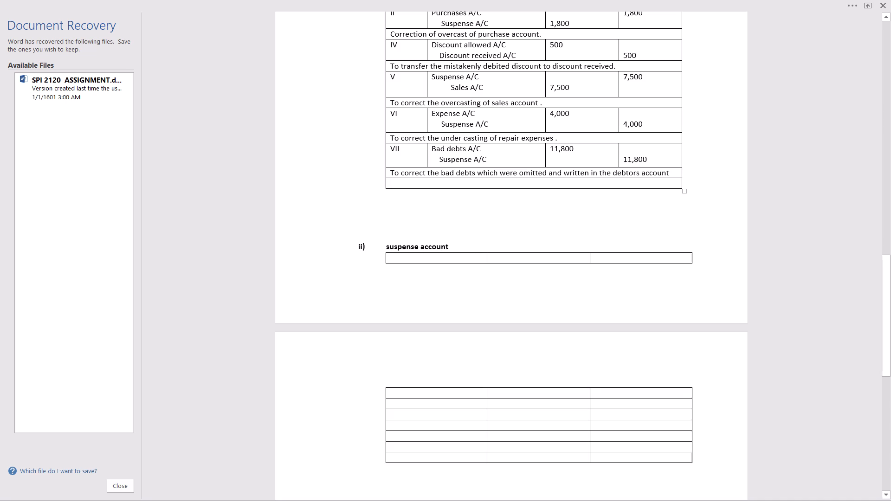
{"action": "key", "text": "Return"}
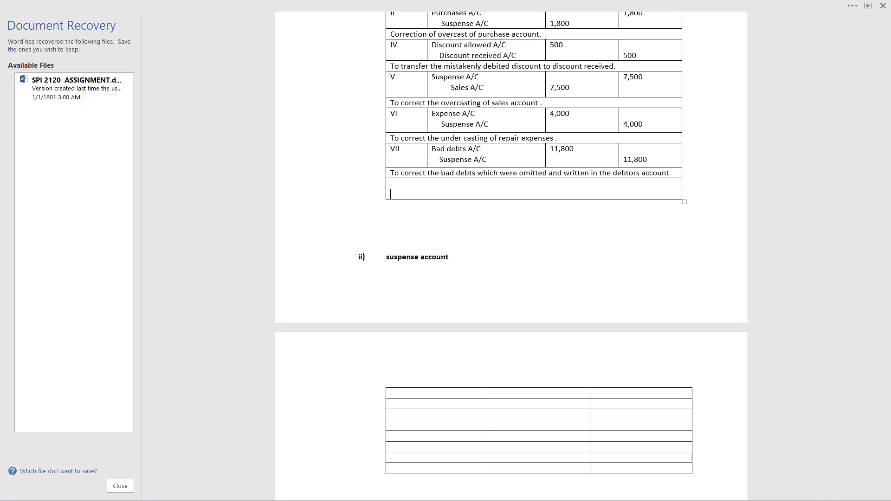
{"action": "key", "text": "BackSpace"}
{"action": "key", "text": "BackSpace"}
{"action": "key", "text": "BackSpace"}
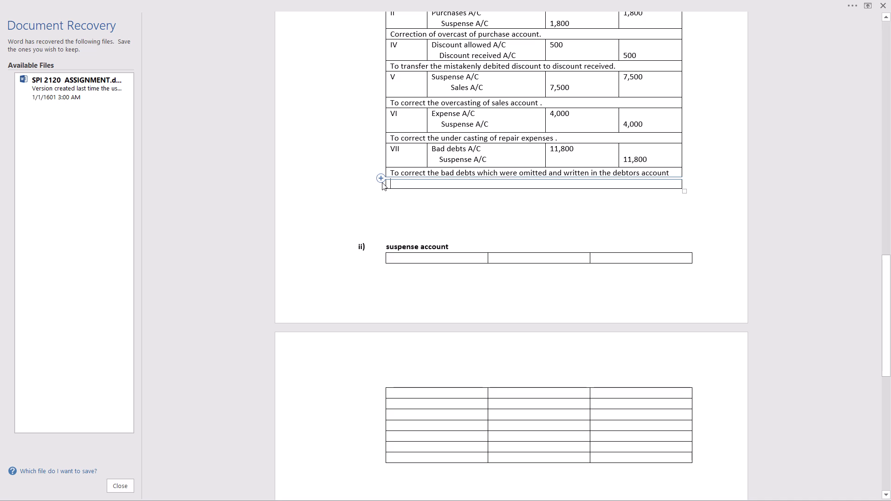
Delete the empty row at the bottom of the journal entries table.
{"action": "left_click_drag", "start_coordinate": [389, 186], "coordinate": [427, 186]}
{"action": "right_click", "coordinate": [427, 186]}
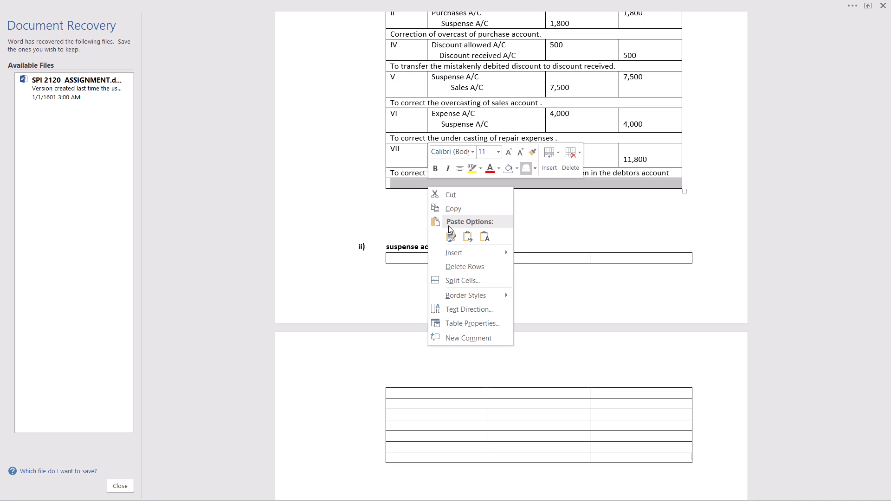
{"action": "left_click", "coordinate": [465, 267]}
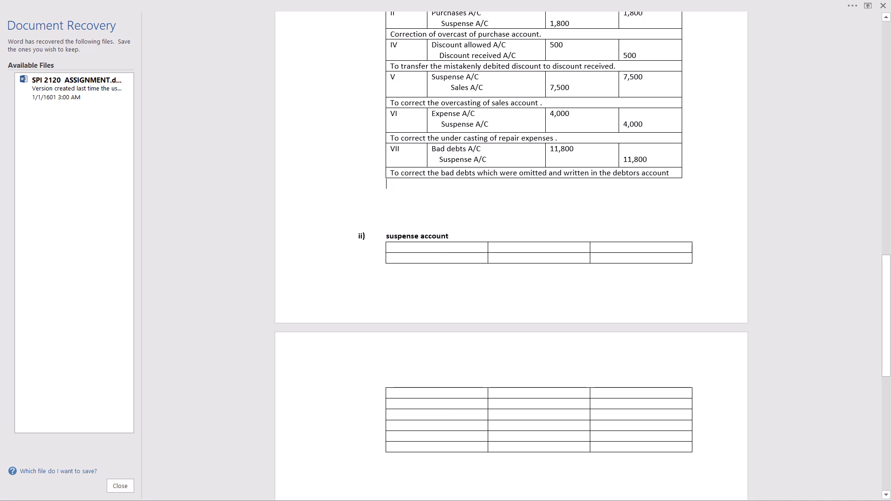
Add three blank lines below the journal entries table so part ii) starts on the next page with its whole table.
{"action": "key", "text": "Return"}
{"action": "key", "text": "Return"}
{"action": "key", "text": "Return"}
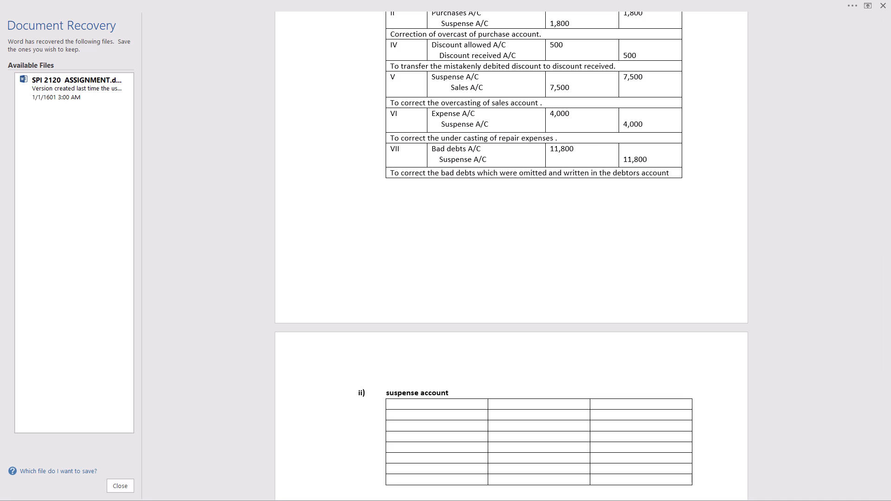
Add an unnumbered blank line between the "suspense account" heading and its table.
{"action": "scroll", "coordinate": [613, 214], "scroll_direction": "down", "scroll_amount": 1}
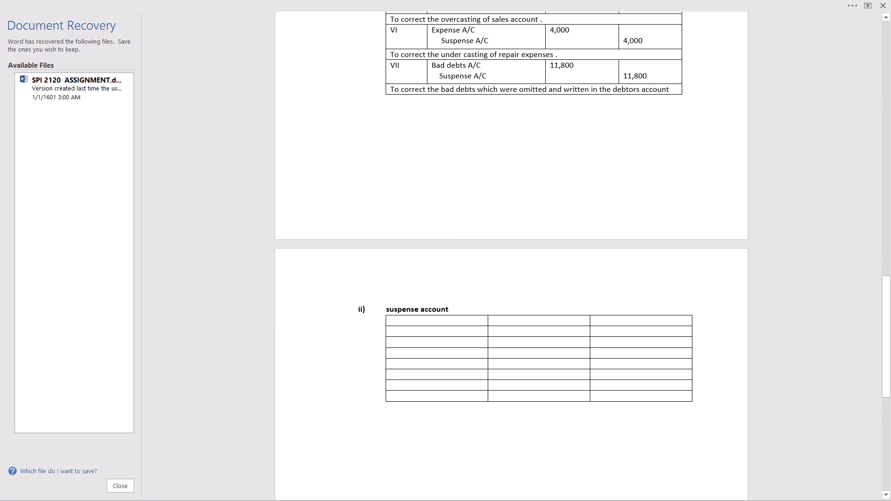
{"action": "scroll", "coordinate": [613, 214], "scroll_direction": "down", "scroll_amount": 2}
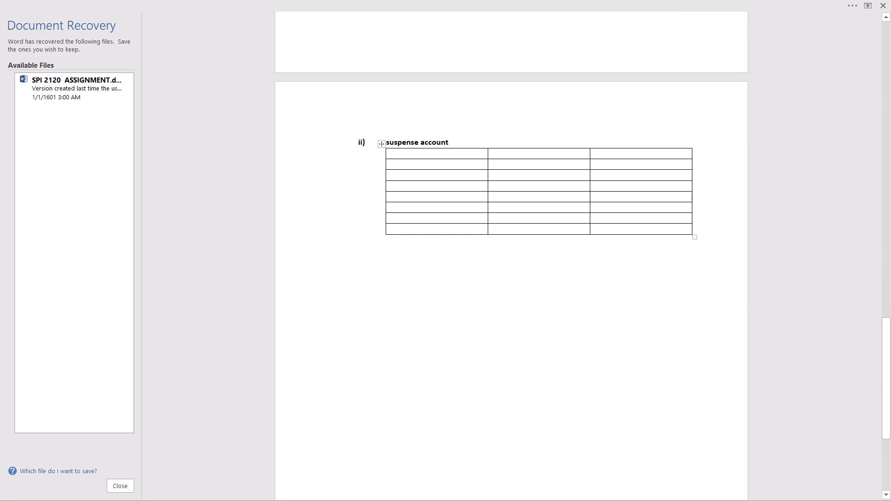
{"action": "left_click", "coordinate": [456, 143]}
{"action": "key", "text": "Return"}
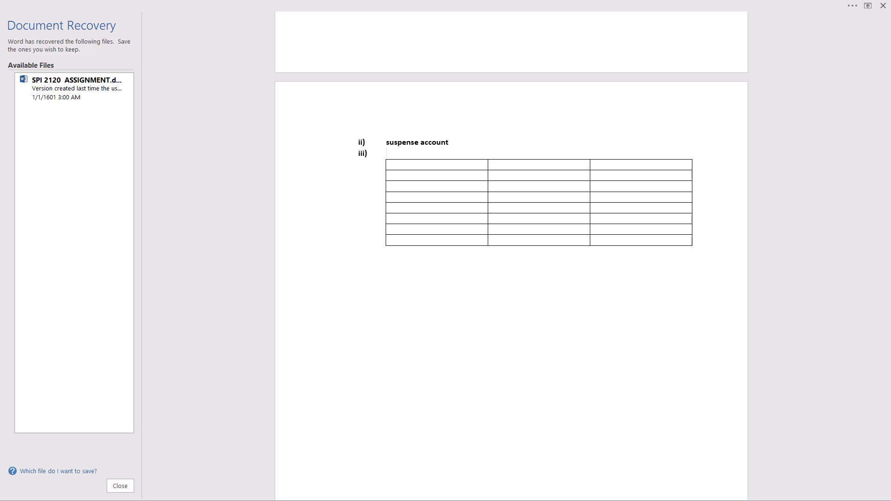
{"action": "key", "text": "BackSpace"}
Place the cursor in the first cell of the suspense account table.
{"action": "left_click", "coordinate": [460, 167]}
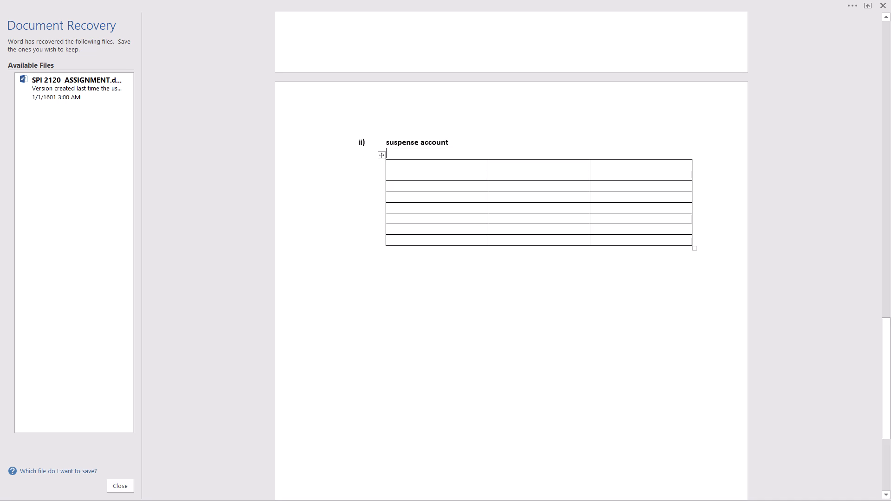
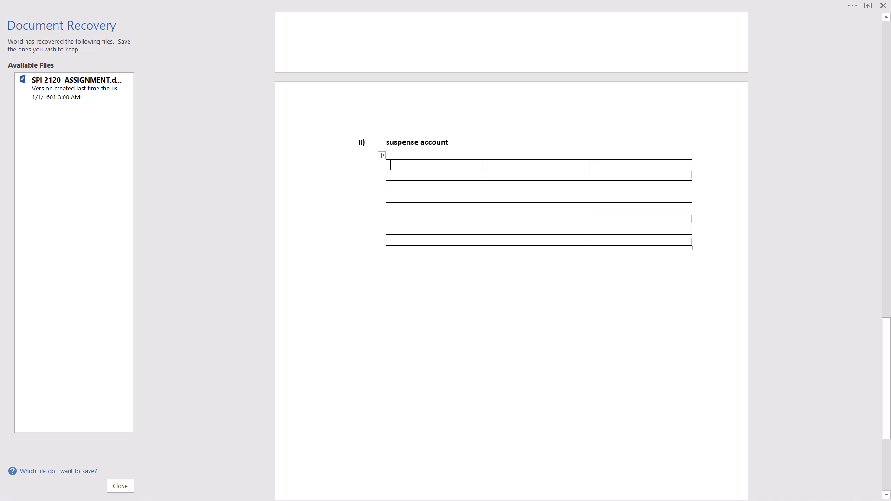
Review the XYZ Traders journal entries in part i) for the postings that belong in the suspense account.
{"action": "scroll", "coordinate": [478, 281], "scroll_direction": "up", "scroll_amount": 6}
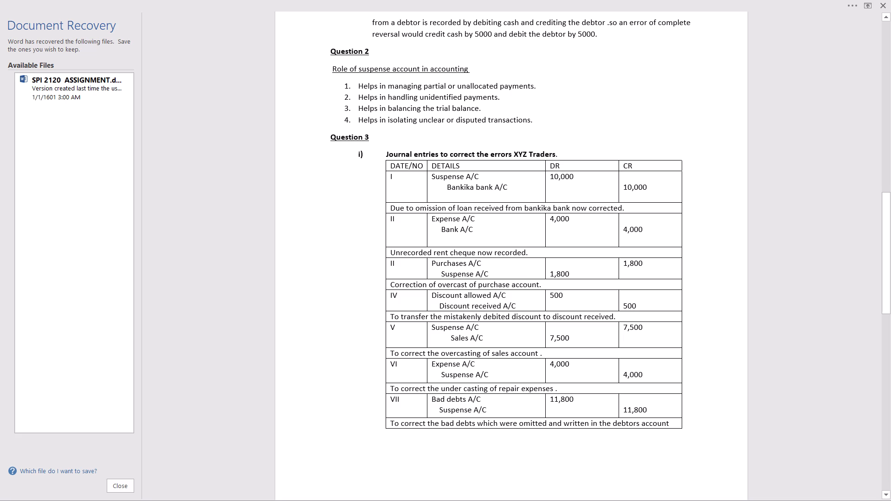
{"action": "scroll", "coordinate": [501, 333], "scroll_direction": "down", "scroll_amount": 1}
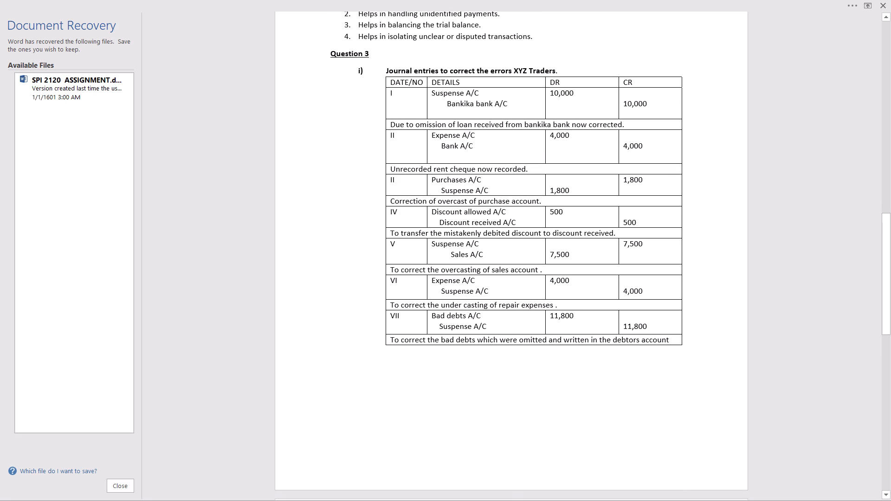
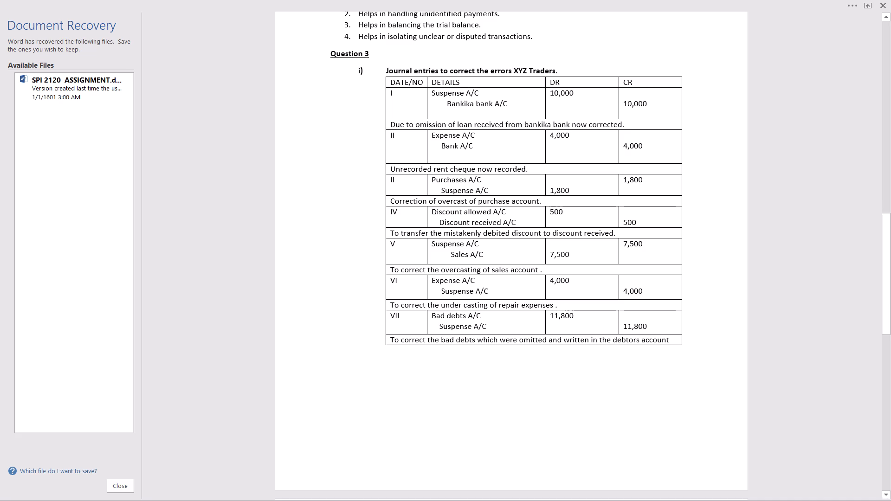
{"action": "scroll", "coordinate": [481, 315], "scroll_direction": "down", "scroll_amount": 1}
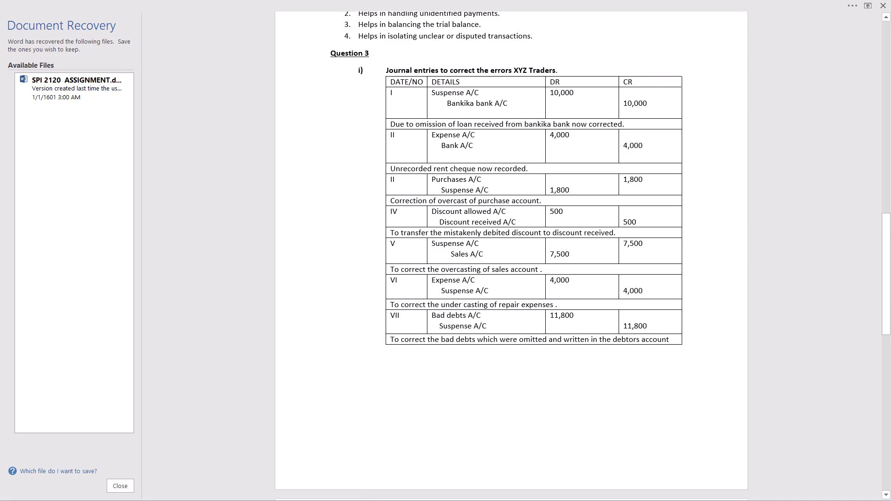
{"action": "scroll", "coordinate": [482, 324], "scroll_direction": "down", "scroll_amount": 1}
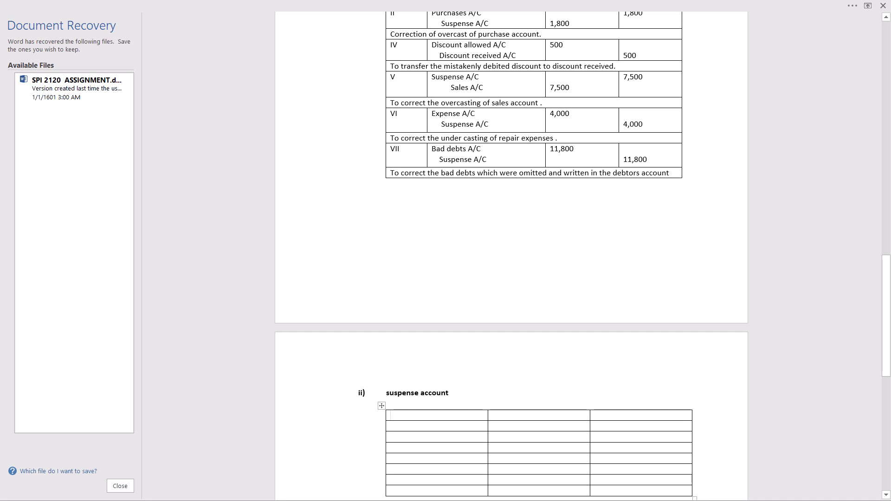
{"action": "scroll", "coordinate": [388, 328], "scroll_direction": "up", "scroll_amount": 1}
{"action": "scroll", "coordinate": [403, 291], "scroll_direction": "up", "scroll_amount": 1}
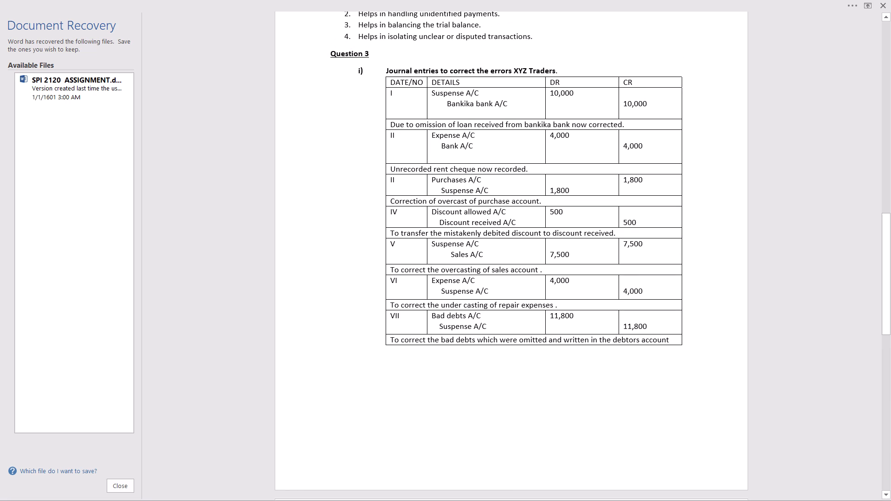
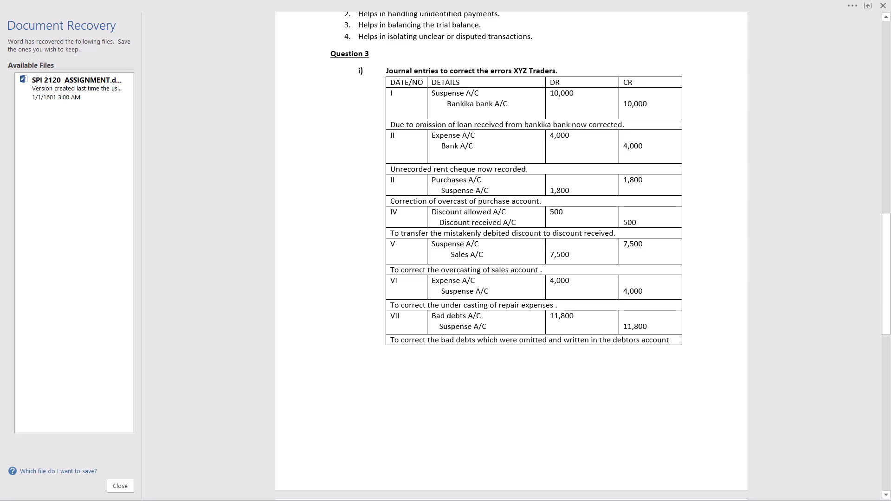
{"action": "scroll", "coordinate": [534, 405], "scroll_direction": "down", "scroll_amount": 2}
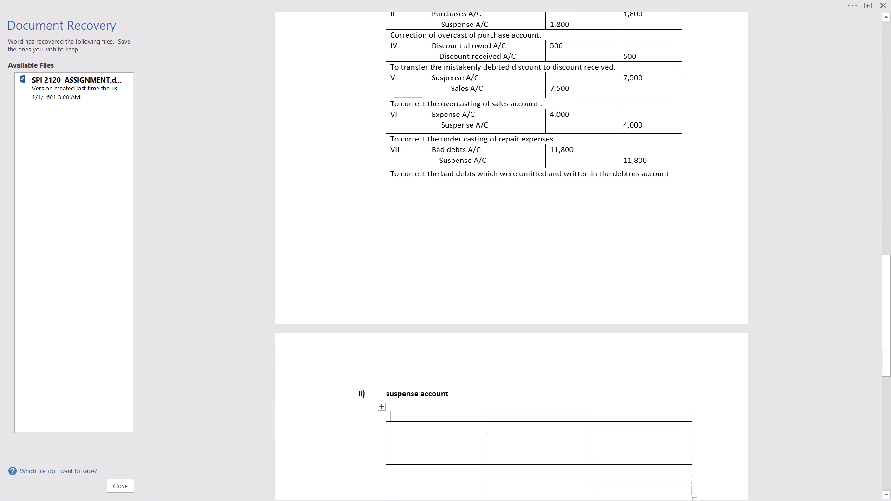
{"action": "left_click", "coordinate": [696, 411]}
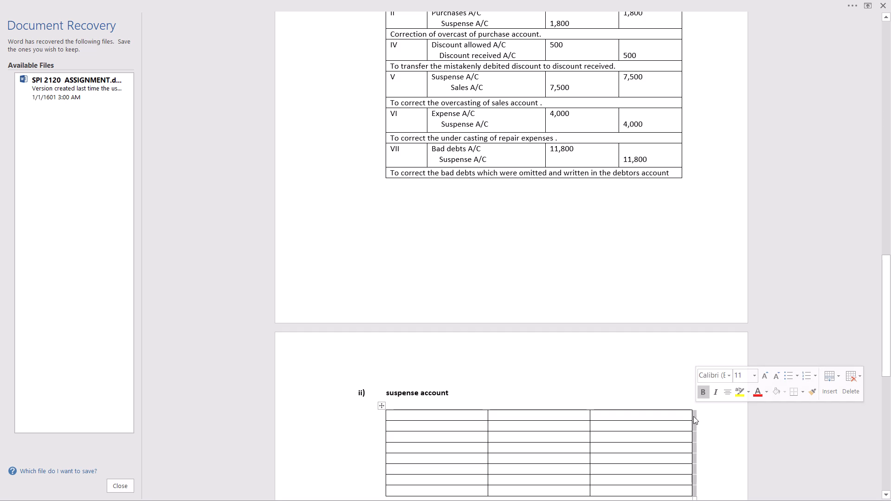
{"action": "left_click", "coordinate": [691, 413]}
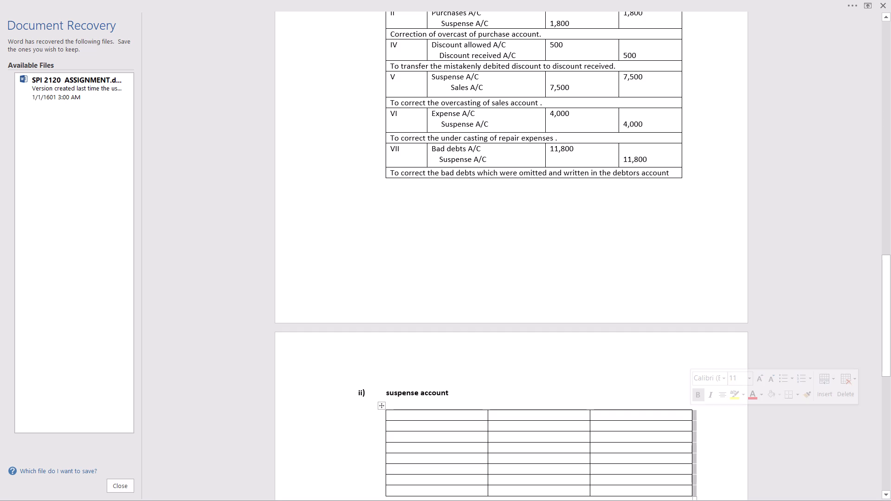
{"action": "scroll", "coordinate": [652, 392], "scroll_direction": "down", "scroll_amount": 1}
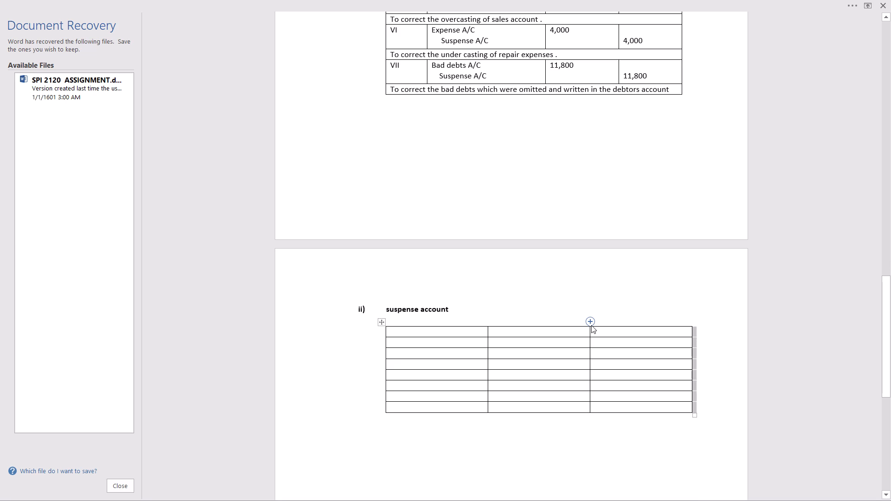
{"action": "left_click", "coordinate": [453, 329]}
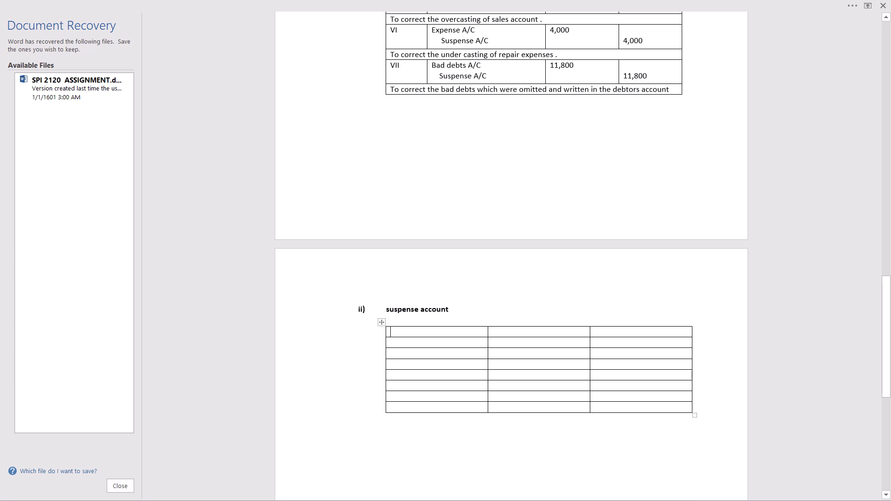
Undo the recent edits back to before the empty three-column suspense account table was inserted under part ii).
{"action": "left_click", "coordinate": [174, 0]}
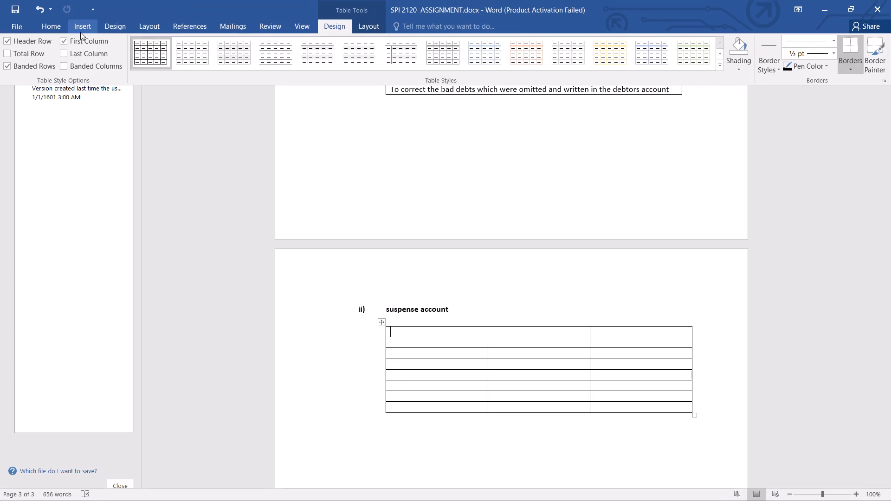
{"action": "left_click", "coordinate": [33, 13]}
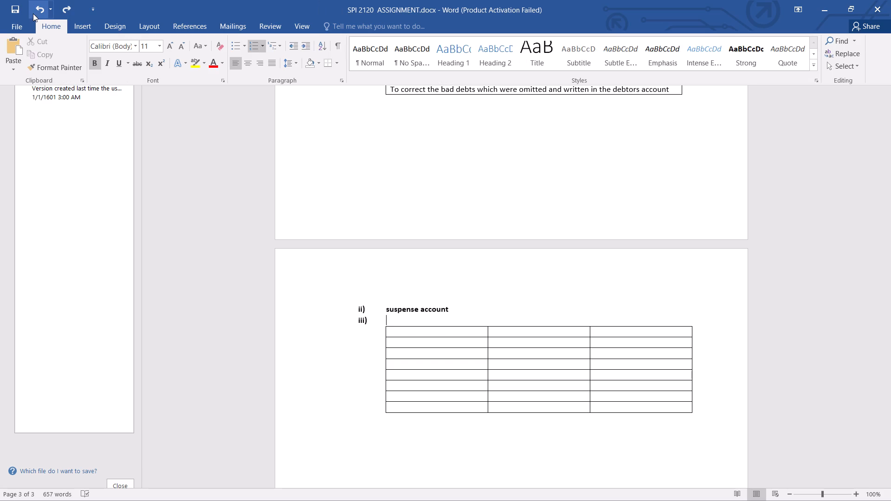
{"action": "left_click", "coordinate": [33, 13]}
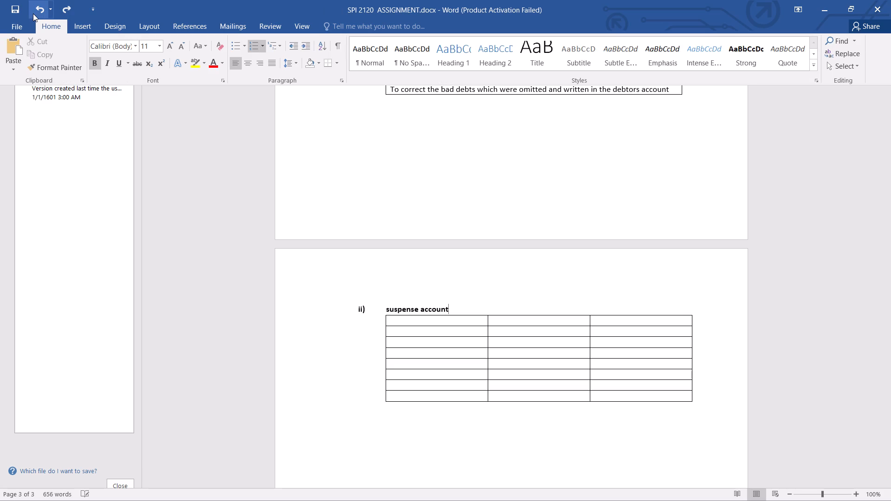
{"action": "left_click", "coordinate": [33, 13]}
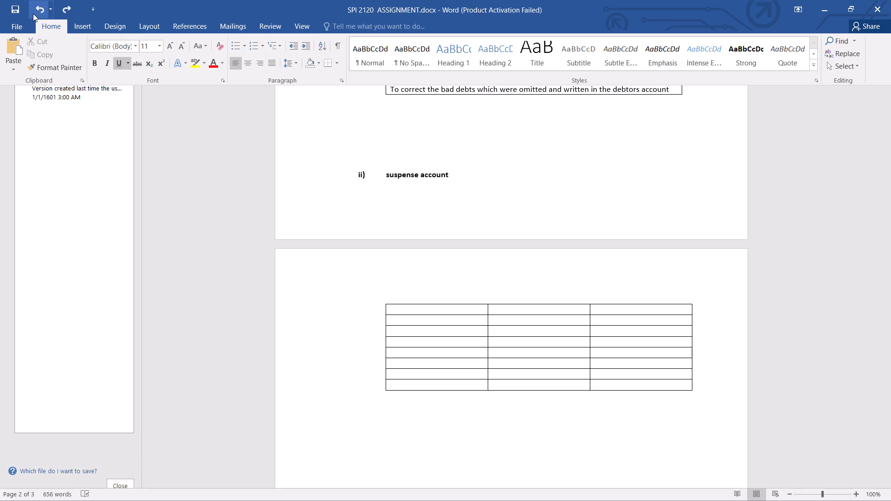
{"action": "left_click", "coordinate": [33, 13]}
{"action": "left_click", "coordinate": [33, 13]}
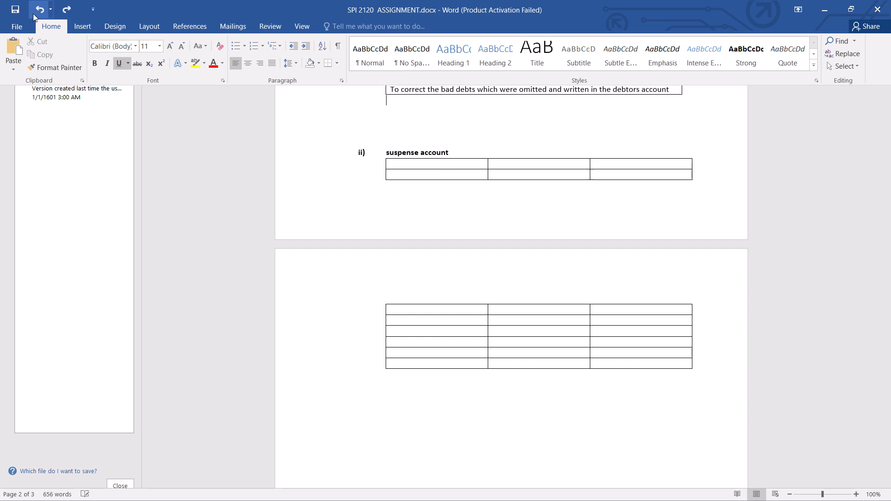
{"action": "left_click", "coordinate": [33, 13]}
{"action": "left_click", "coordinate": [33, 13]}
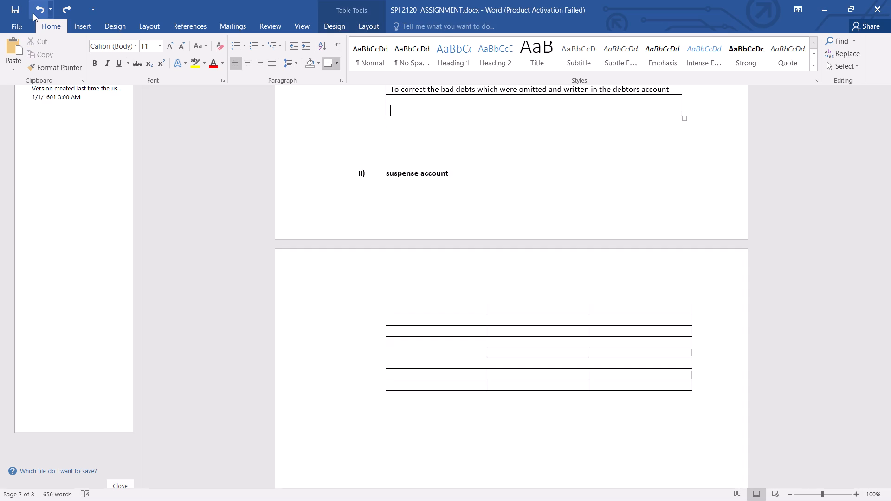
{"action": "left_click", "coordinate": [33, 13]}
{"action": "left_click", "coordinate": [33, 13]}
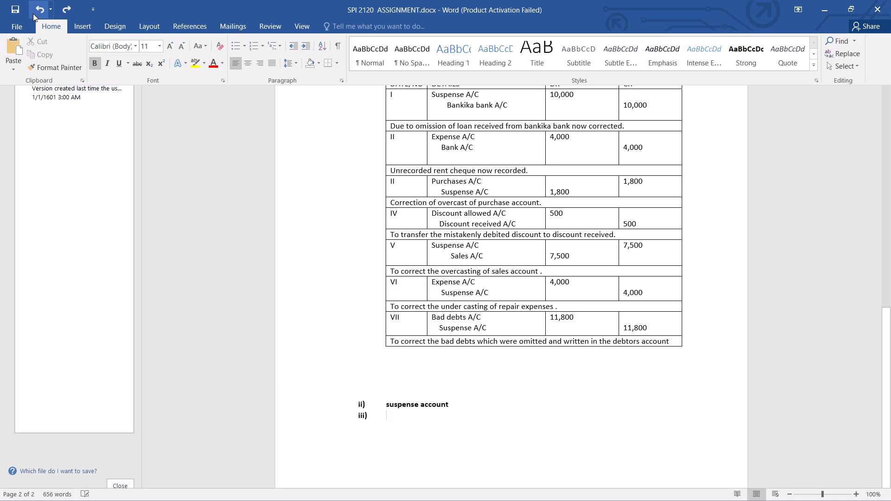
Undo the earlier edits to the part ii) "suspense account" heading and its list numbering, back to a plain "ii)".
{"action": "left_click", "coordinate": [33, 13]}
{"action": "left_click", "coordinate": [33, 13]}
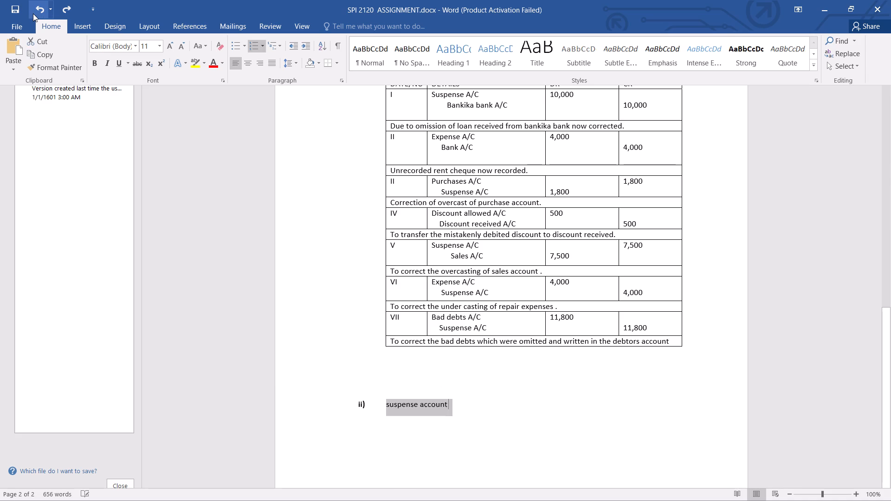
{"action": "left_click", "coordinate": [33, 13]}
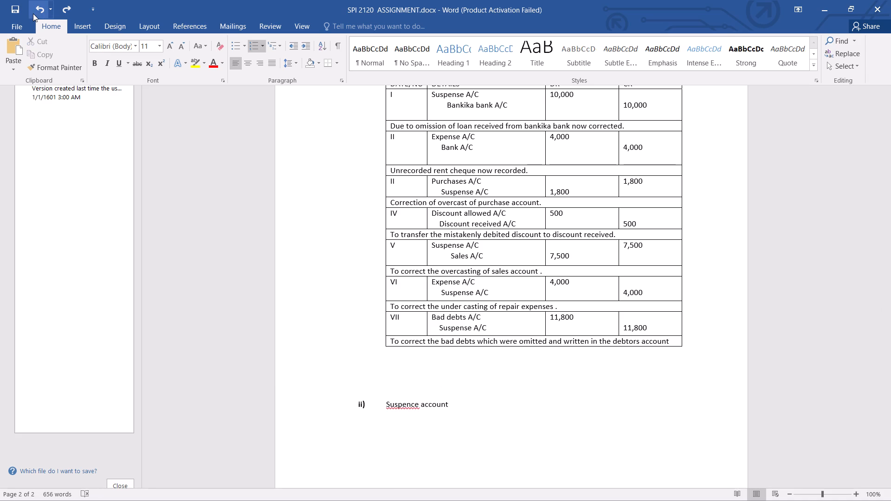
{"action": "left_click", "coordinate": [33, 13]}
{"action": "left_click", "coordinate": [33, 13]}
{"action": "left_click", "coordinate": [33, 13]}
{"action": "triple_click", "coordinate": [33, 13]}
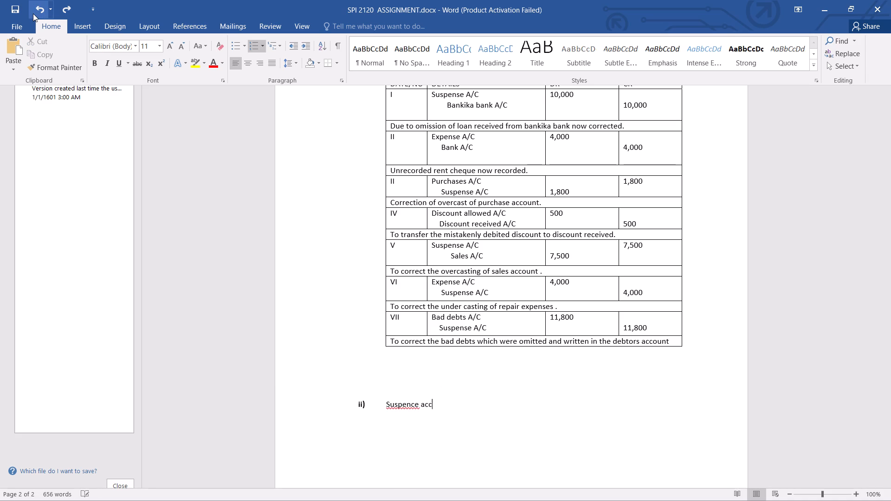
{"action": "triple_click", "coordinate": [33, 13]}
{"action": "triple_click", "coordinate": [33, 13]}
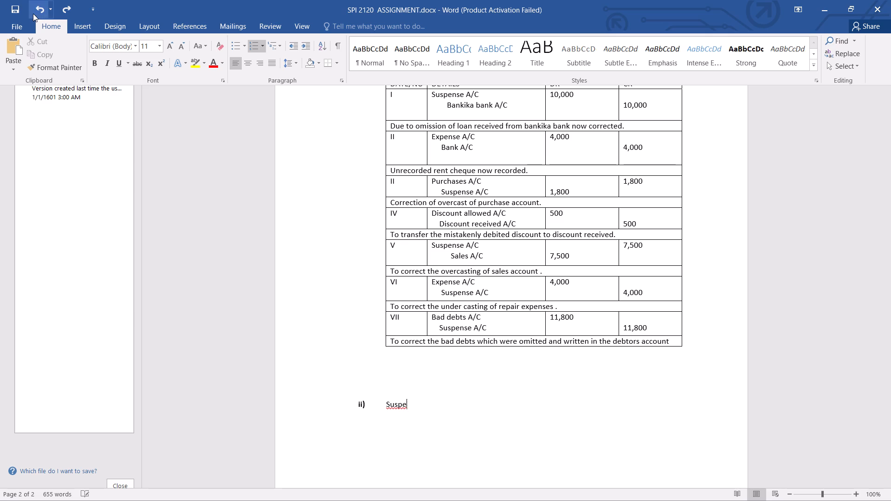
{"action": "triple_click", "coordinate": [33, 13]}
{"action": "left_click", "coordinate": [34, 13]}
{"action": "left_click", "coordinate": [37, 11]}
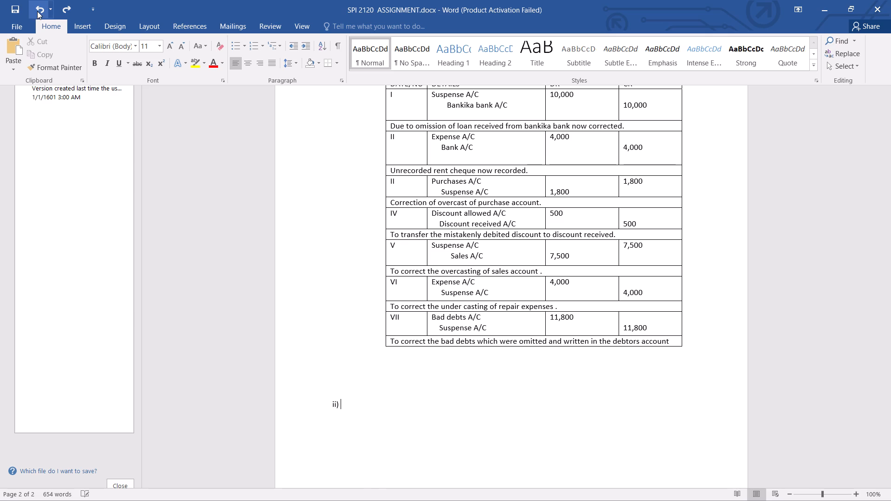
{"action": "left_click", "coordinate": [37, 11]}
{"action": "left_click", "coordinate": [37, 11]}
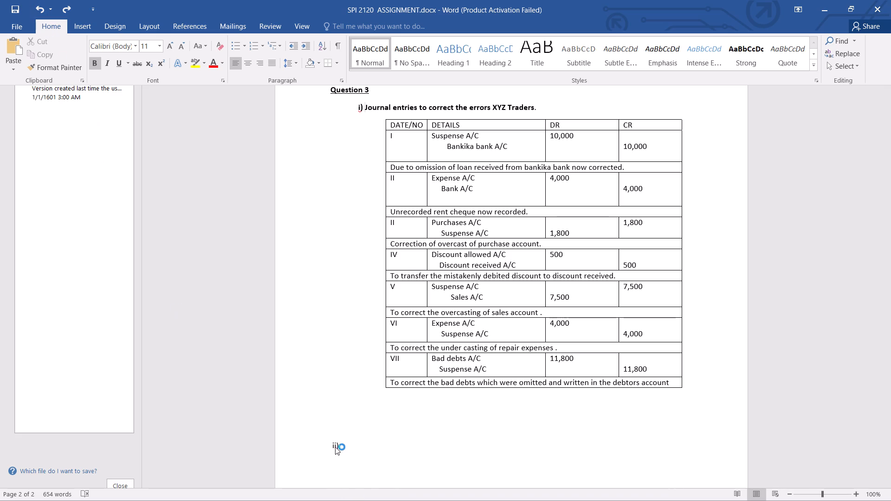
Delete the leftover plain "ii)" below the journal entries table.
{"action": "left_click", "coordinate": [349, 443]}
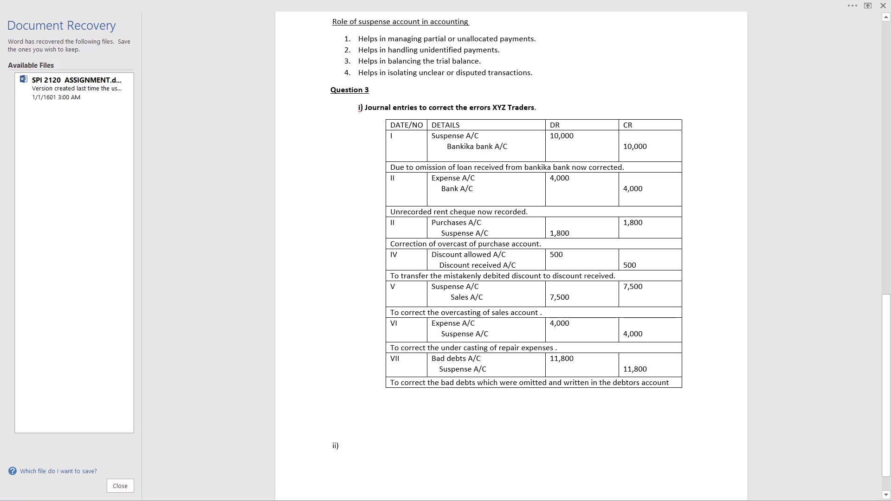
{"action": "left_click", "coordinate": [339, 448]}
{"action": "key", "text": "BackSpace"}
{"action": "key", "text": "BackSpace"}
{"action": "key", "text": "BackSpace"}
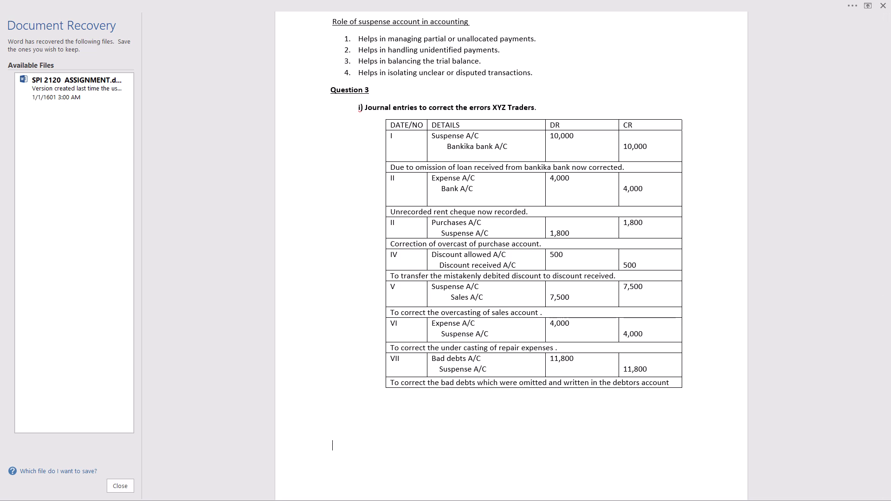
Add three blank lines after the empty line below the journal entries table to move the insertion point onto a new page.
{"action": "scroll", "coordinate": [378, 441], "scroll_direction": "down", "scroll_amount": 1}
{"action": "scroll", "coordinate": [328, 459], "scroll_direction": "down", "scroll_amount": 1}
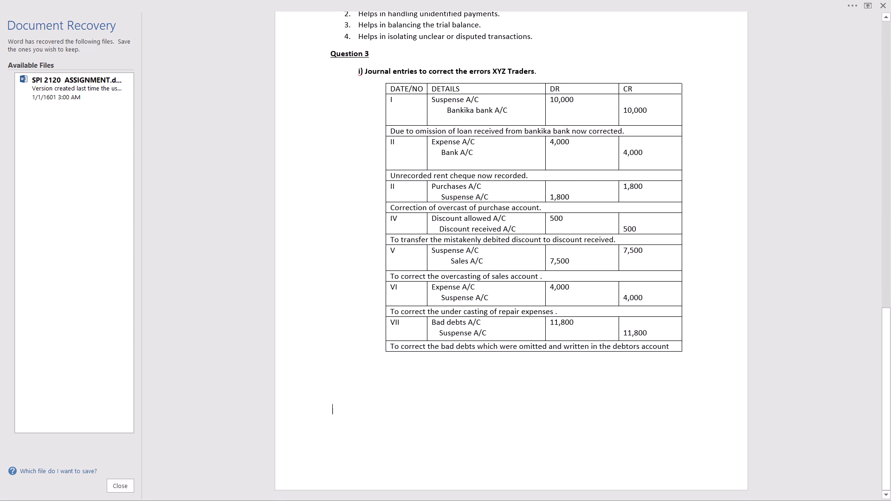
{"action": "scroll", "coordinate": [368, 438], "scroll_direction": "down", "scroll_amount": 8}
{"action": "key", "text": "Return"}
{"action": "key", "text": "Return"}
{"action": "key", "text": "Return"}
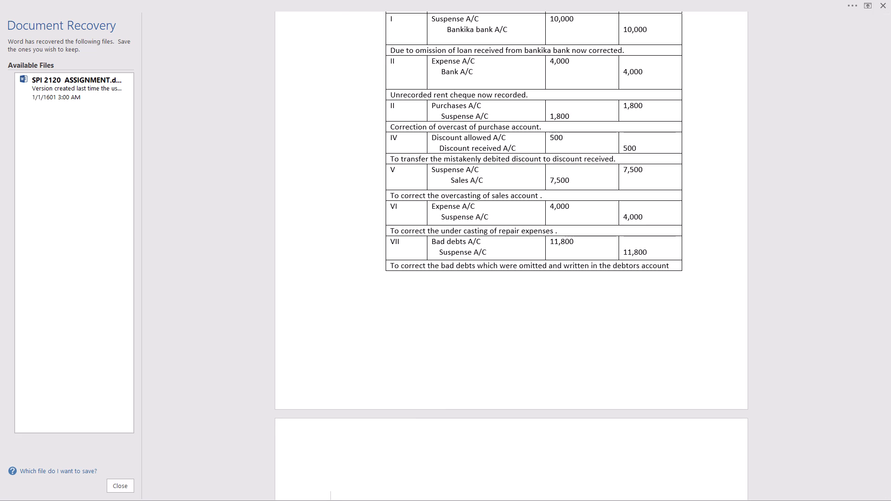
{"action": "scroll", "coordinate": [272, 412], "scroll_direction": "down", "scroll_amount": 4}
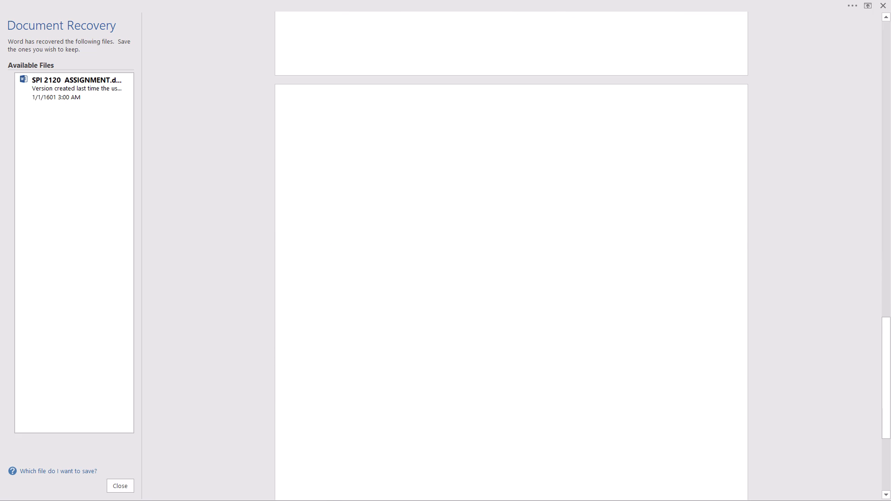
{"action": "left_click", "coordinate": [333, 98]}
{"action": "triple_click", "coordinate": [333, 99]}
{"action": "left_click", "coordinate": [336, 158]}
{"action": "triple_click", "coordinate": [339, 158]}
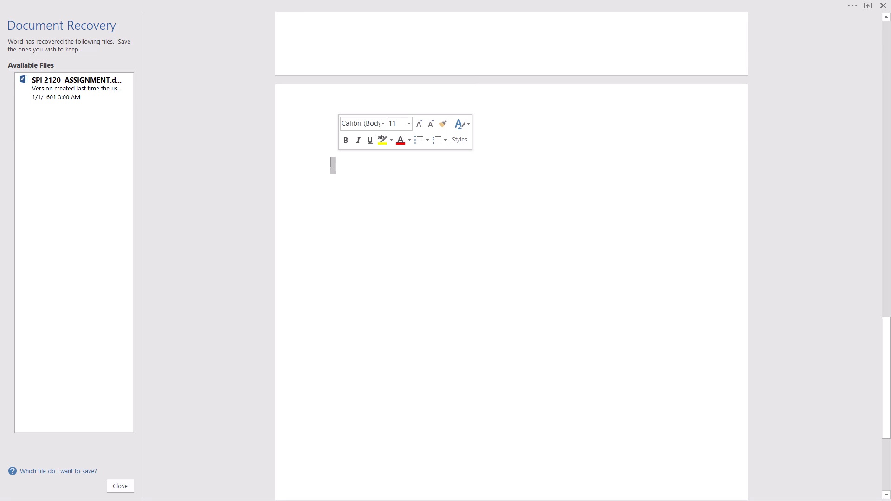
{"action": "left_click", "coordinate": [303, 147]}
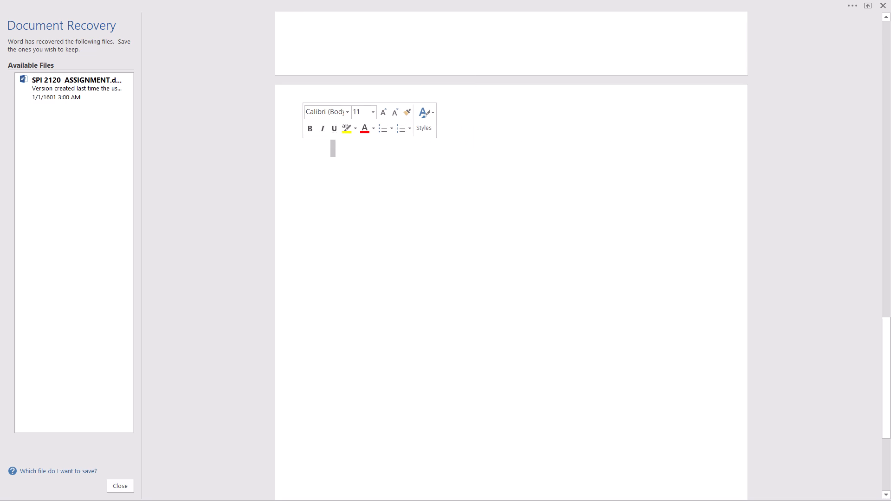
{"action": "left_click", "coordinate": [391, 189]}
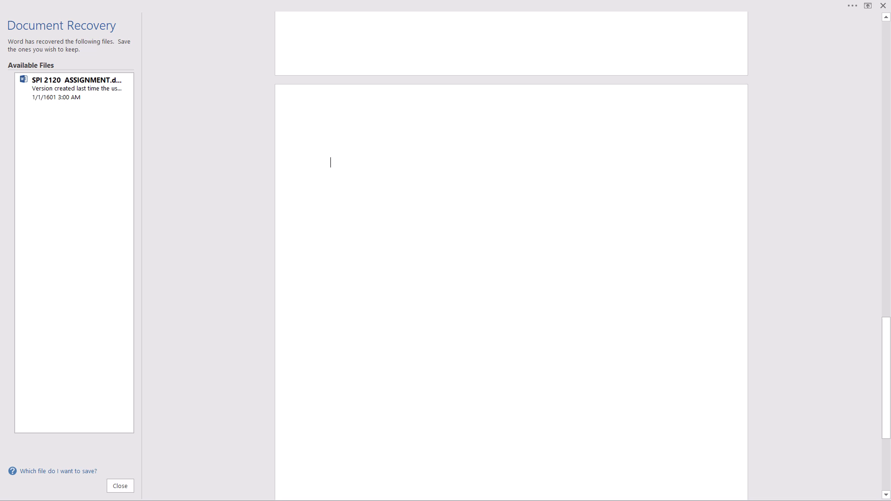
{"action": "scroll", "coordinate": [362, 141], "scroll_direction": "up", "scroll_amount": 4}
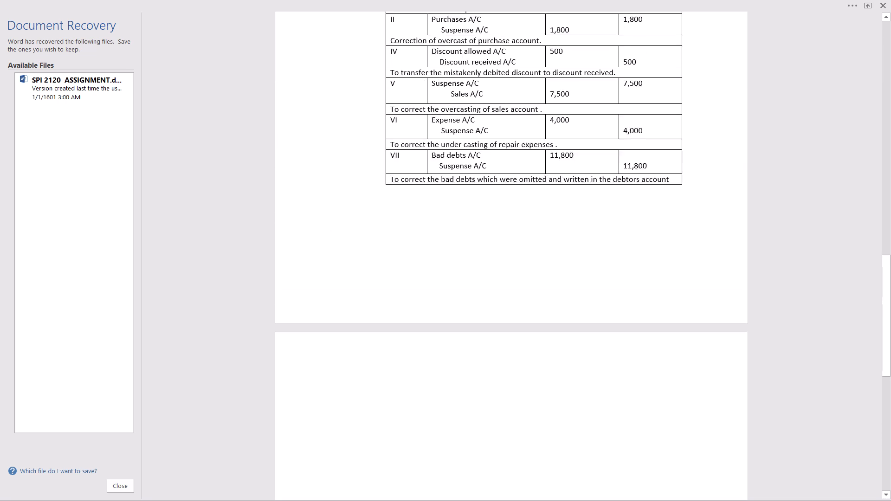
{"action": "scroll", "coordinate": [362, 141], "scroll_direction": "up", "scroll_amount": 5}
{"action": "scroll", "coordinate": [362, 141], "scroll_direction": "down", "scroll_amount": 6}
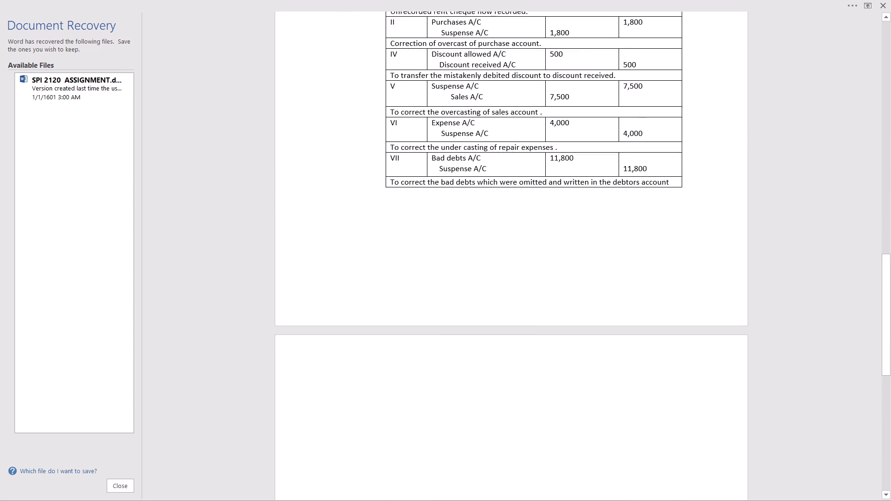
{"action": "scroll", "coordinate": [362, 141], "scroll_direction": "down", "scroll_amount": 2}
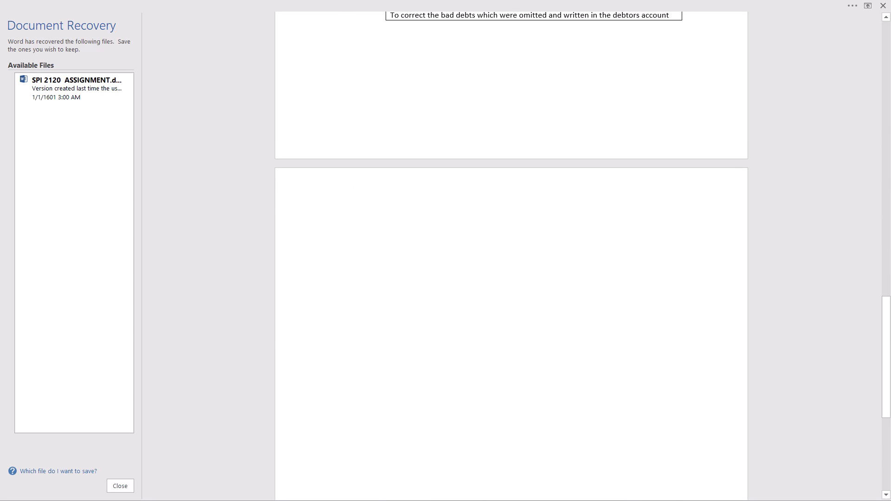
Insert seven blank lines directly beneath the journal entries table.
{"action": "left_click", "coordinate": [386, 25]}
{"action": "key", "text": "Return"}
{"action": "key", "text": "Return"}
{"action": "key", "text": "Return"}
{"action": "key", "text": "Return"}
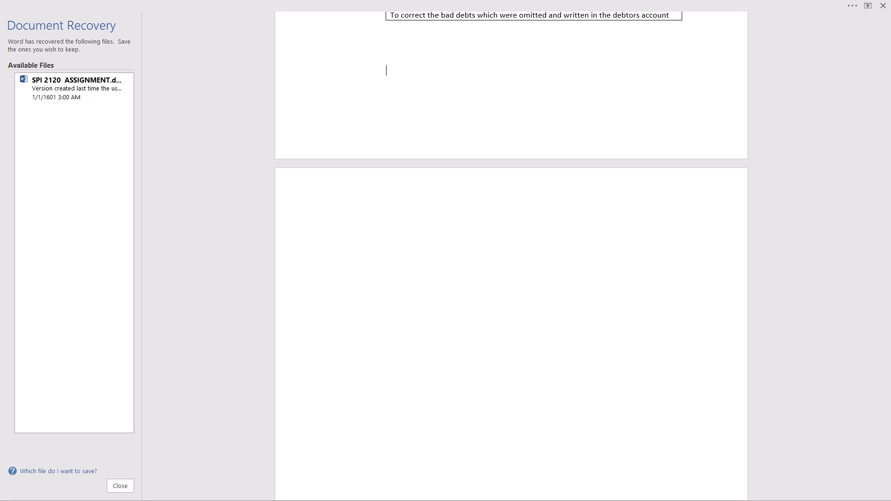
{"action": "key", "text": "Return"}
{"action": "key", "text": "Return"}
{"action": "key", "text": "Return"}
Enter the label "ii)" on the new page following the journal entries table.
{"action": "key", "text": "BackSpace"}
{"action": "key", "text": "Return"}
{"action": "scroll", "coordinate": [386, 25], "scroll_direction": "down", "scroll_amount": 1}
{"action": "scroll", "coordinate": [386, 25], "scroll_direction": "up", "scroll_amount": 4}
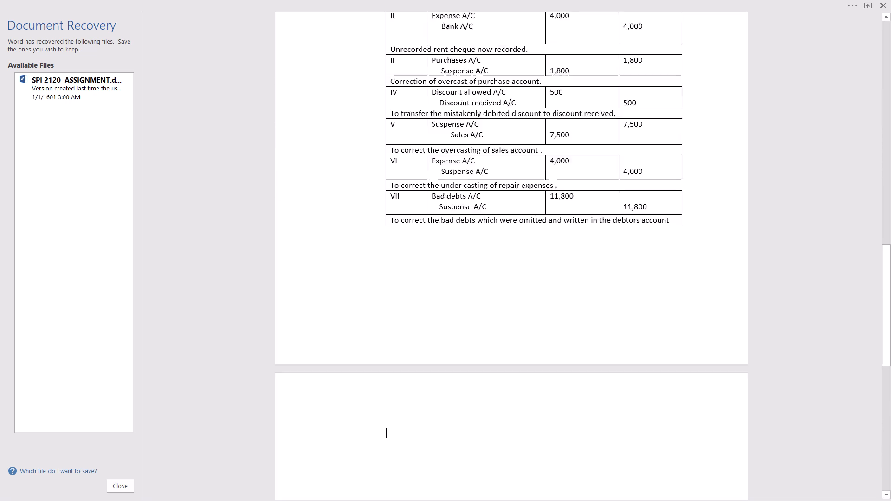
{"action": "scroll", "coordinate": [386, 25], "scroll_direction": "up", "scroll_amount": 3}
{"action": "scroll", "coordinate": [386, 25], "scroll_direction": "down", "scroll_amount": 2}
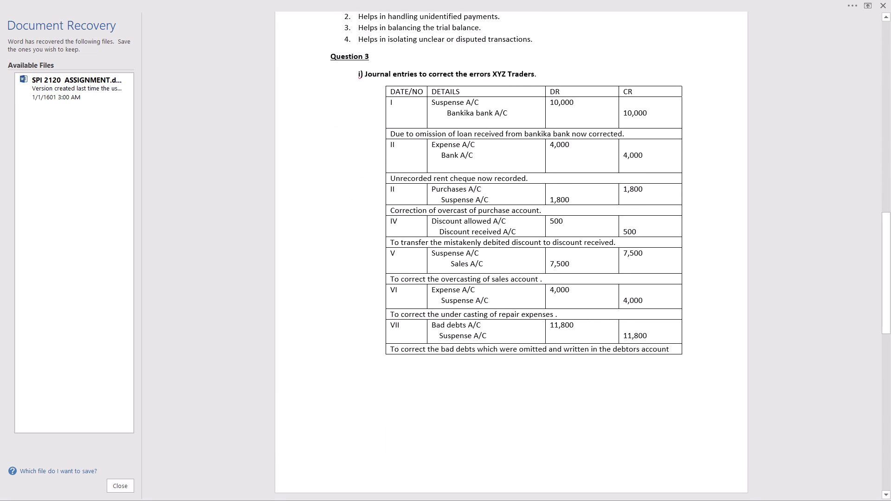
{"action": "scroll", "coordinate": [386, 25], "scroll_direction": "down", "scroll_amount": 4}
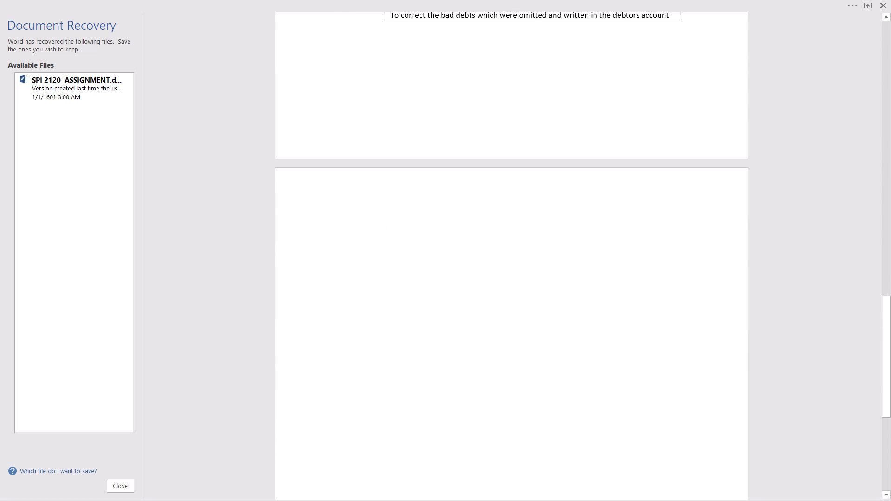
{"action": "scroll", "coordinate": [386, 25], "scroll_direction": "up", "scroll_amount": 5}
{"action": "scroll", "coordinate": [386, 25], "scroll_direction": "down", "scroll_amount": 2}
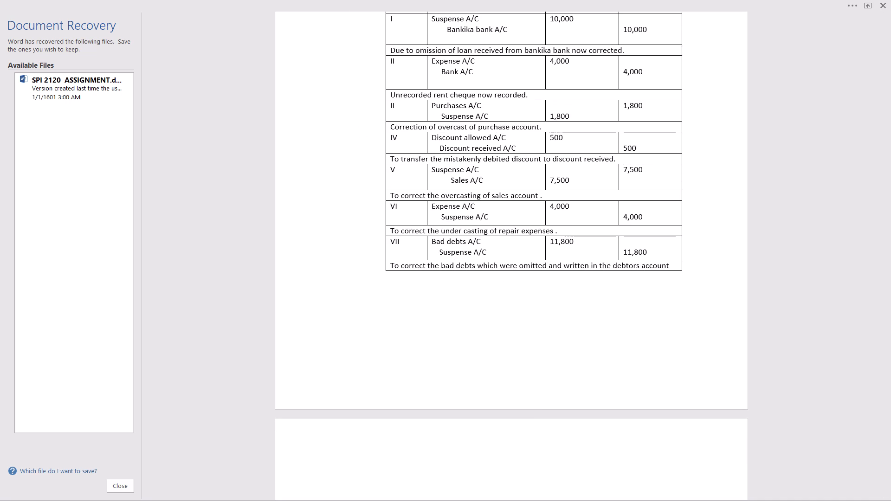
{"action": "type", "text": "ii"}
{"action": "key", "text": "shift+parenright"}
Add the heading text "suspence account" after the "ii)" label, separated by a space.
{"action": "scroll", "coordinate": [386, 25], "scroll_direction": "down", "scroll_amount": 1}
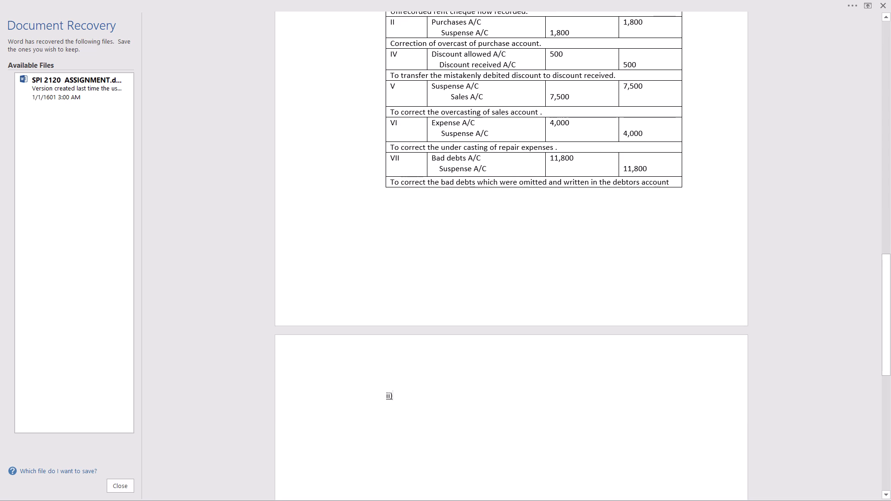
{"action": "scroll", "coordinate": [445, 344], "scroll_direction": "down", "scroll_amount": 1}
{"action": "right_click", "coordinate": [448, 316]}
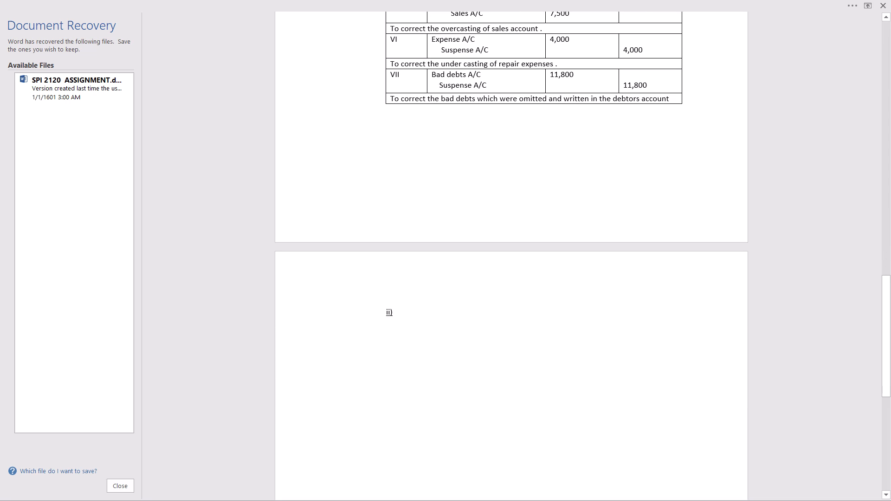
{"action": "left_click", "coordinate": [476, 297]}
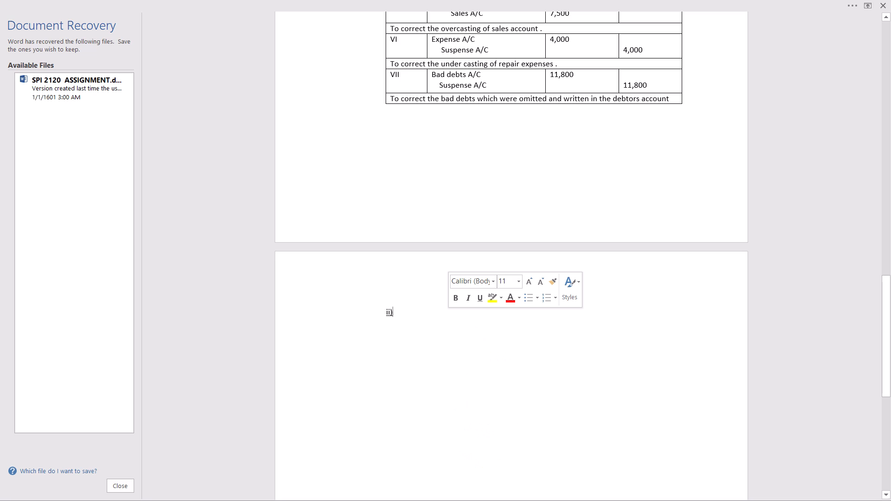
{"action": "left_click", "coordinate": [472, 326]}
{"action": "left_click", "coordinate": [405, 315]}
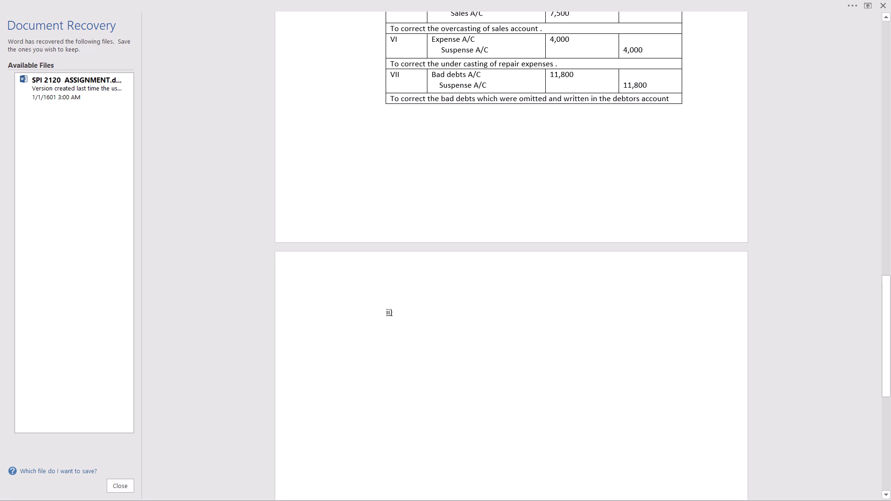
{"action": "key", "text": "space"}
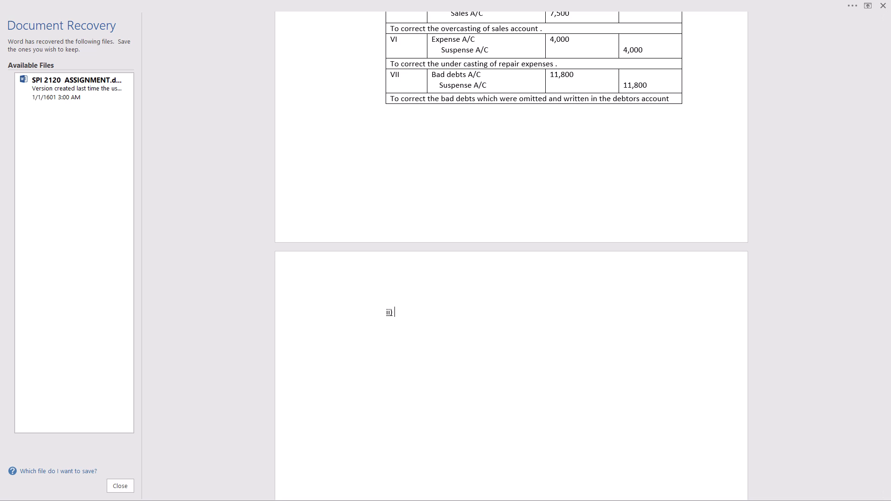
{"action": "type", "text": "suspence account"}
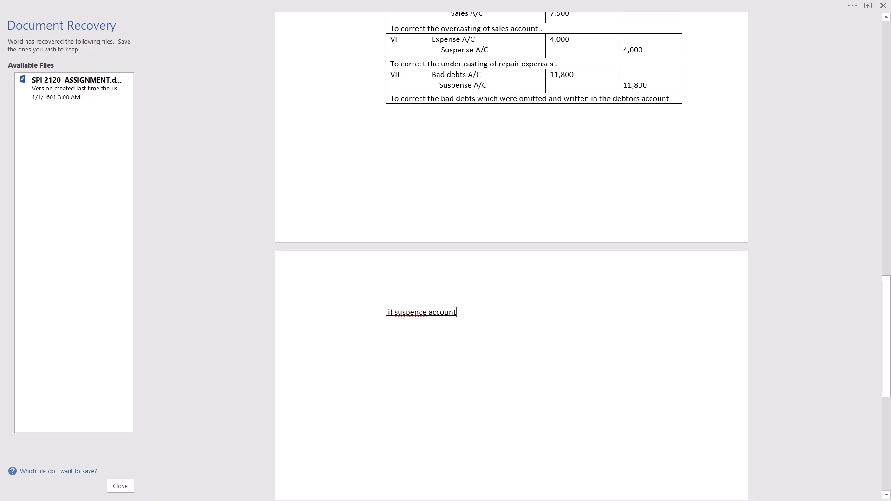
Correct the spelling of "suspence" to "suspense" in the part ii) heading.
{"action": "right_click", "coordinate": [403, 318]}
{"action": "left_click", "coordinate": [453, 332]}
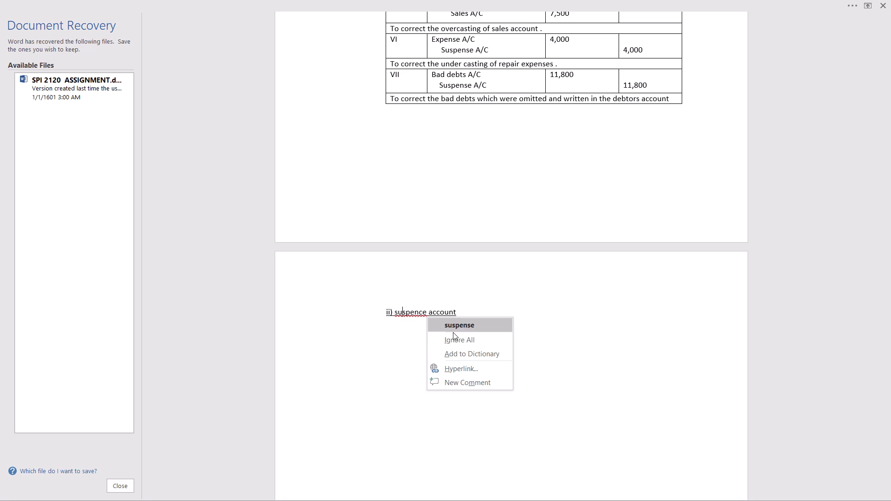
{"action": "left_click", "coordinate": [464, 326]}
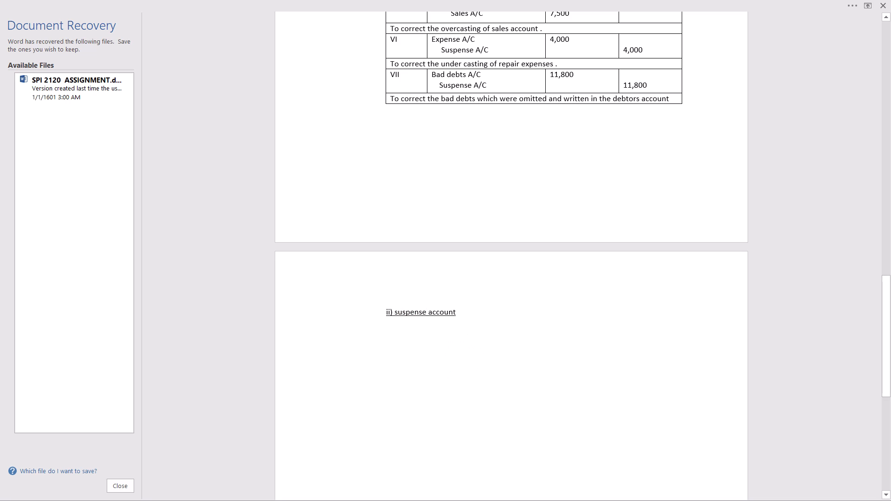
Remove the underline from the whole "ii) suspense account" heading.
{"action": "right_click", "coordinate": [458, 319]}
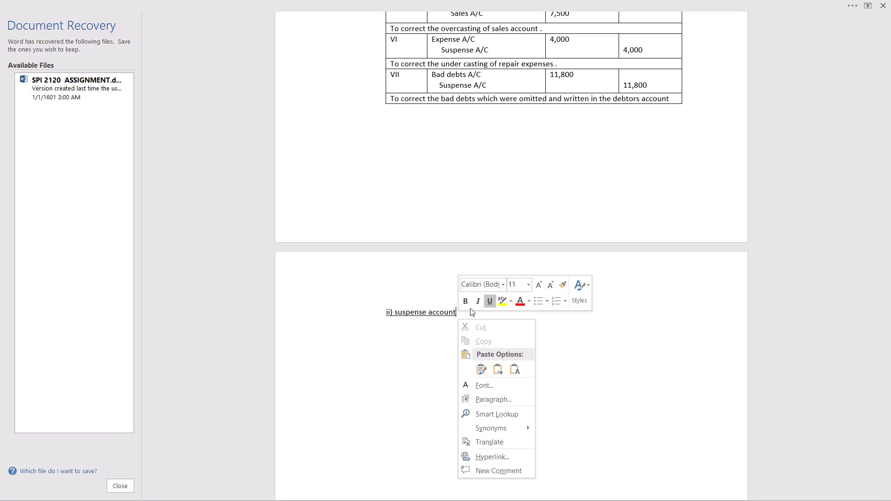
{"action": "left_click", "coordinate": [490, 301]}
{"action": "left_click", "coordinate": [481, 366]}
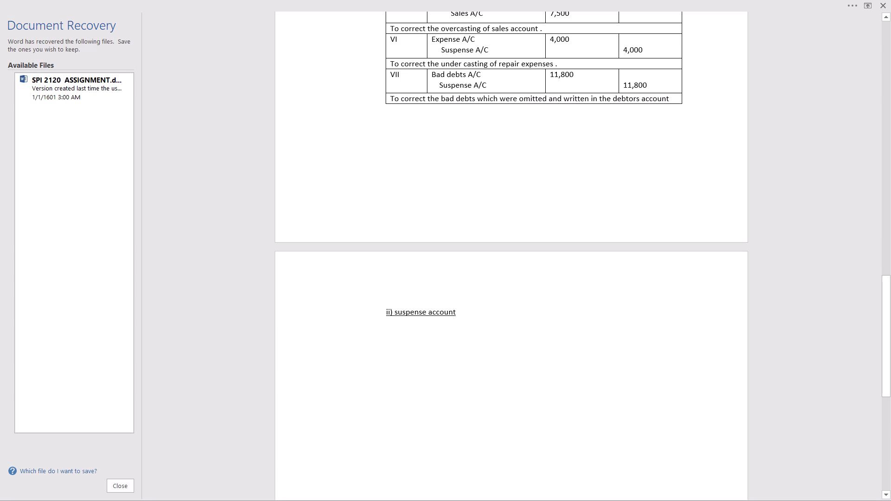
{"action": "left_click_drag", "start_coordinate": [384, 312], "coordinate": [433, 308]}
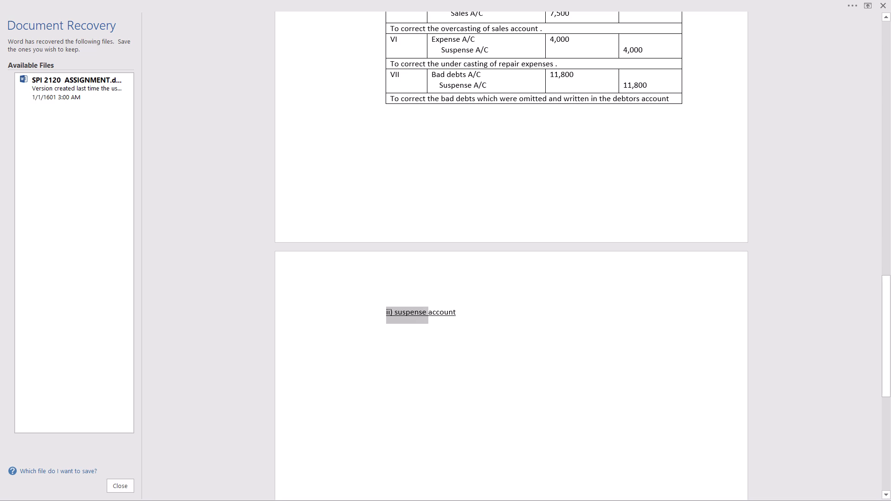
{"action": "left_click_drag", "start_coordinate": [433, 308], "coordinate": [442, 308]}
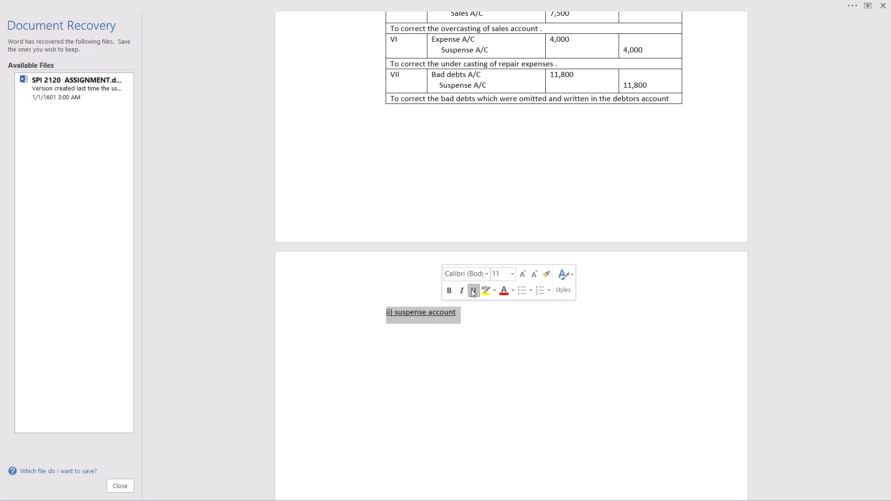
{"action": "left_click", "coordinate": [473, 288]}
{"action": "left_click", "coordinate": [481, 335]}
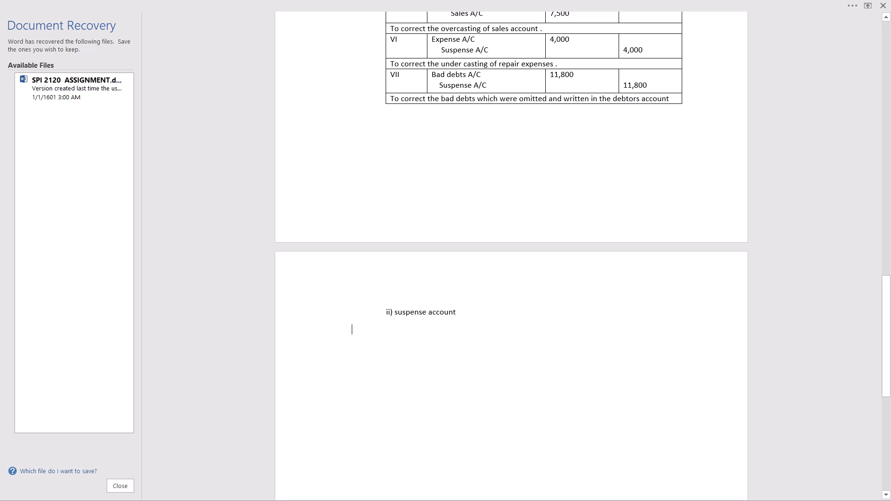
Make the "ii) suspense account" heading bold.
{"action": "left_click_drag", "start_coordinate": [387, 311], "coordinate": [465, 316]}
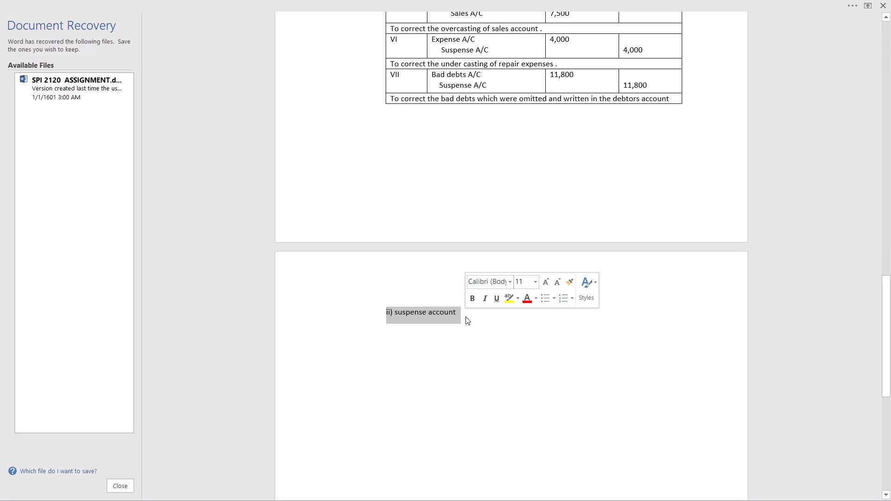
{"action": "left_click", "coordinate": [471, 293]}
{"action": "left_click", "coordinate": [479, 366]}
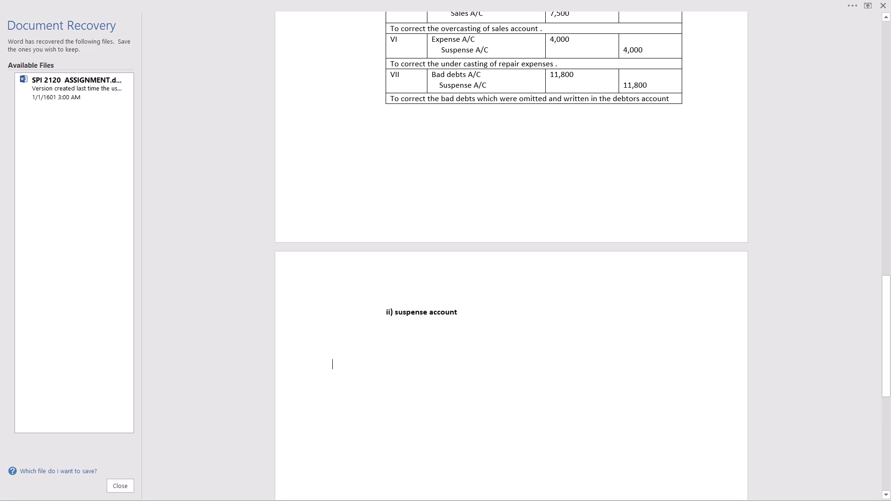
Add two new lines after the "ii) suspense account" heading.
{"action": "left_click", "coordinate": [458, 312]}
{"action": "key", "text": "Return"}
{"action": "key", "text": "Return"}
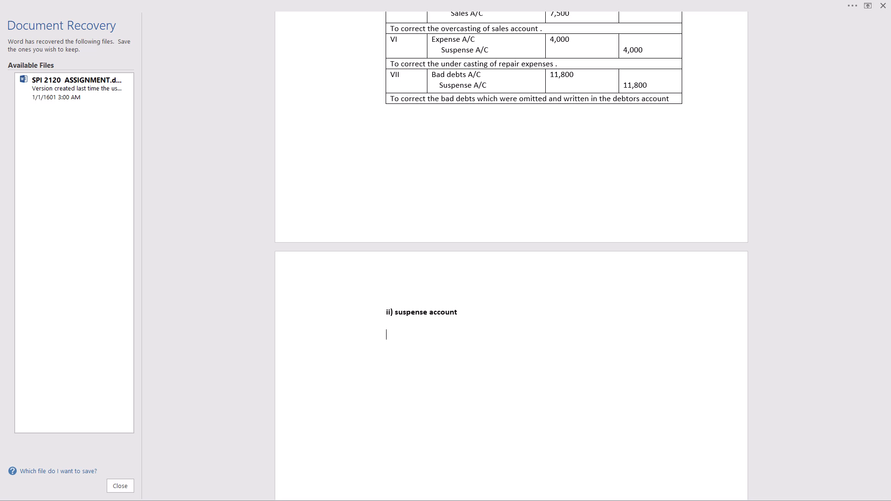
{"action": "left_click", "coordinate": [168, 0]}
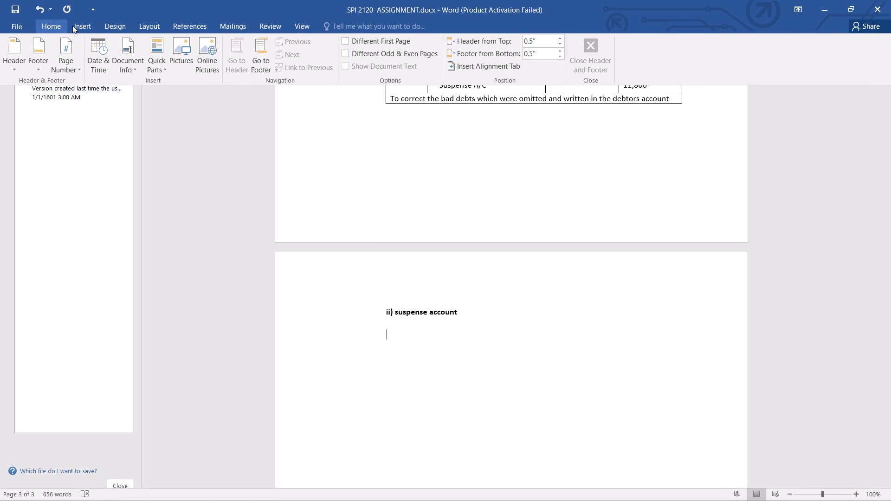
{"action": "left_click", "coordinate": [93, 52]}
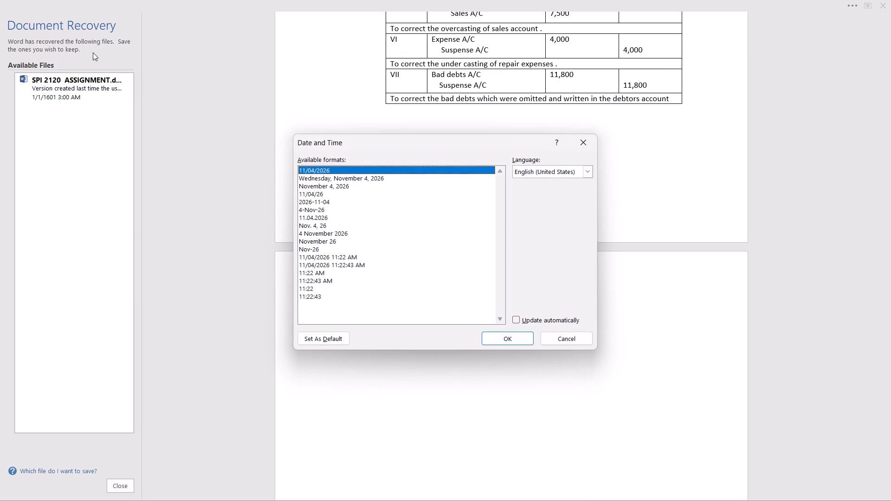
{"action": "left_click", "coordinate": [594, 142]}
Insert a table with two columns and eight rows below the "ii) suspense account" heading.
{"action": "left_click", "coordinate": [160, 0]}
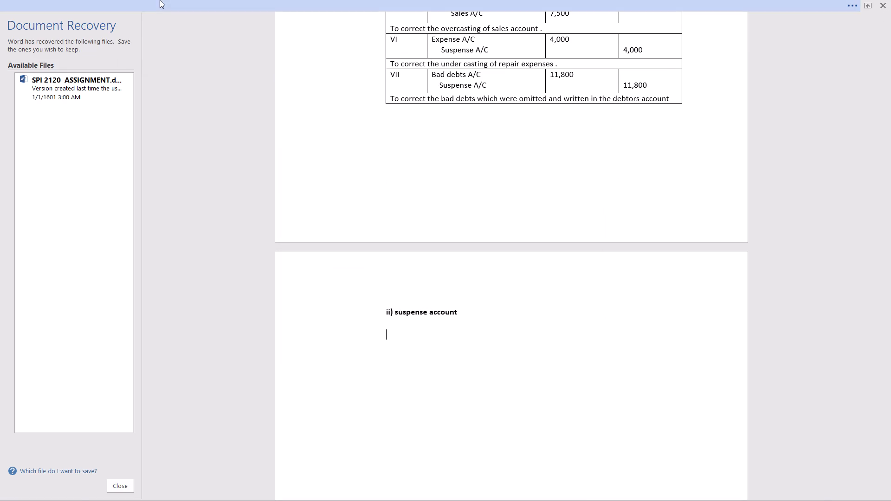
{"action": "left_click", "coordinate": [84, 26]}
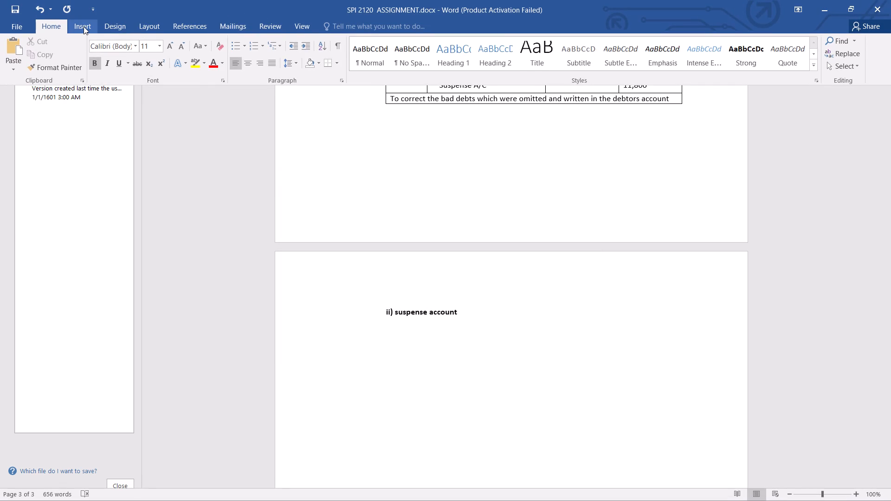
{"action": "left_click", "coordinate": [81, 49]}
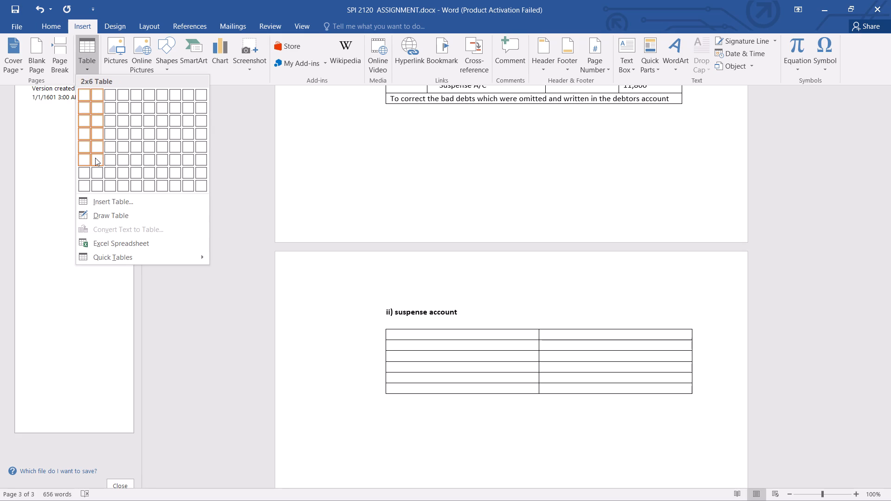
{"action": "left_click", "coordinate": [97, 181]}
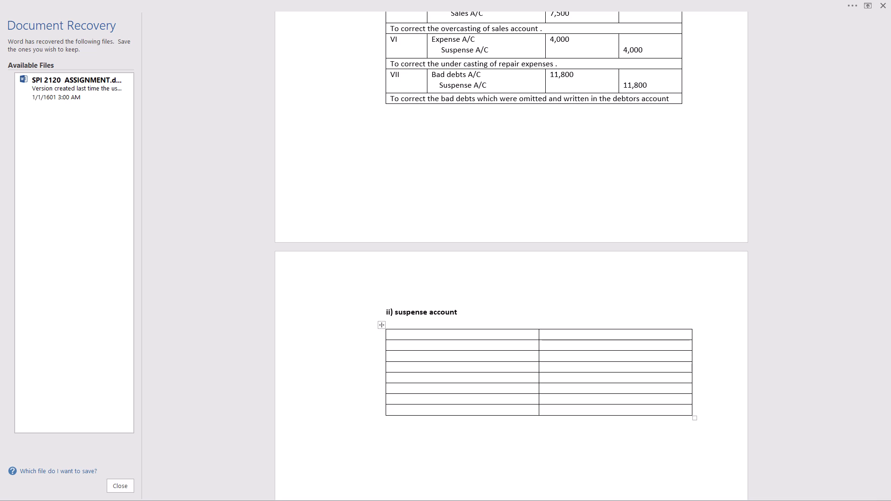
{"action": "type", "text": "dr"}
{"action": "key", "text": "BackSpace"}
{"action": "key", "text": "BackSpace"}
Add a blank line between the "ii) suspense account" heading and the empty table.
{"action": "left_click", "coordinate": [468, 312]}
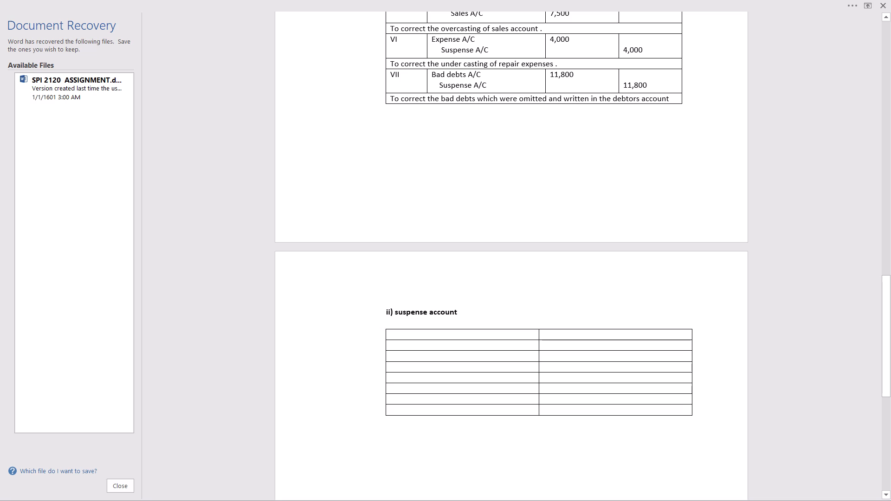
{"action": "key", "text": "Return"}
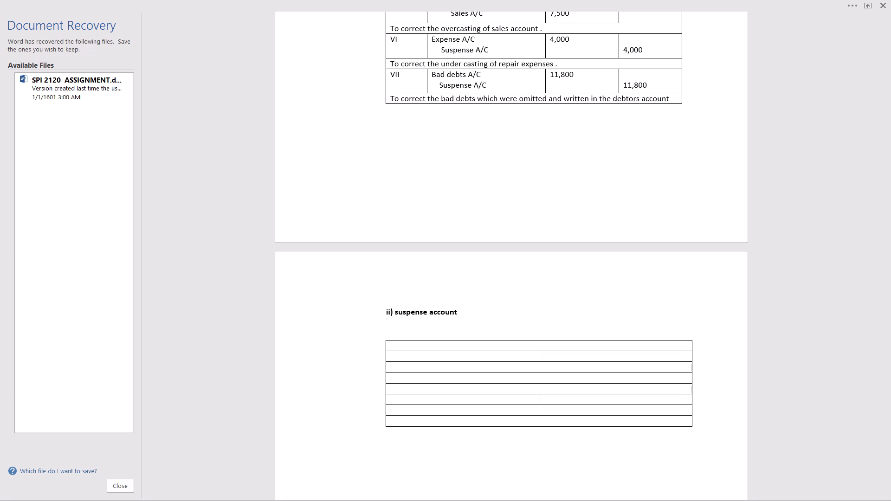
Add another line between the "ii) suspense account" heading and the empty table.
{"action": "key", "text": "Return"}
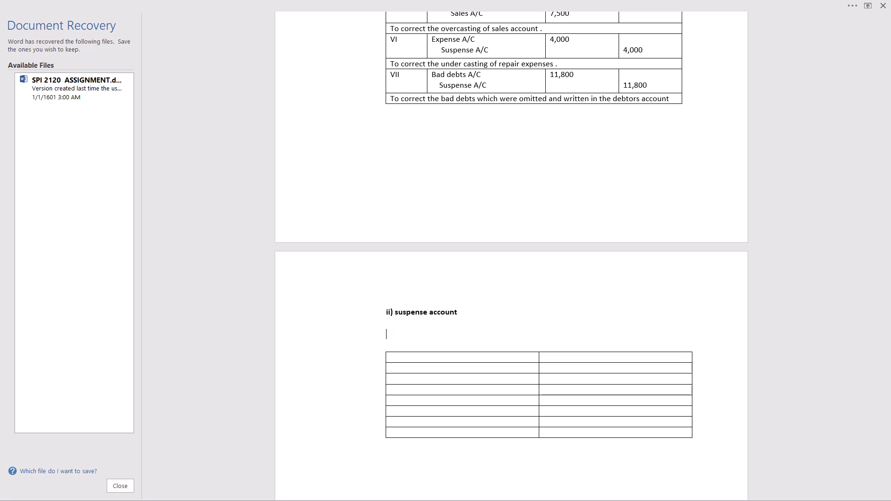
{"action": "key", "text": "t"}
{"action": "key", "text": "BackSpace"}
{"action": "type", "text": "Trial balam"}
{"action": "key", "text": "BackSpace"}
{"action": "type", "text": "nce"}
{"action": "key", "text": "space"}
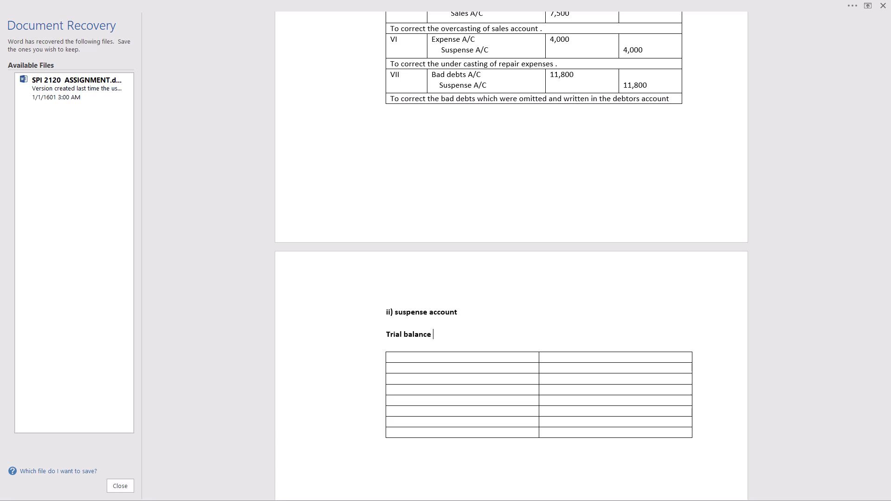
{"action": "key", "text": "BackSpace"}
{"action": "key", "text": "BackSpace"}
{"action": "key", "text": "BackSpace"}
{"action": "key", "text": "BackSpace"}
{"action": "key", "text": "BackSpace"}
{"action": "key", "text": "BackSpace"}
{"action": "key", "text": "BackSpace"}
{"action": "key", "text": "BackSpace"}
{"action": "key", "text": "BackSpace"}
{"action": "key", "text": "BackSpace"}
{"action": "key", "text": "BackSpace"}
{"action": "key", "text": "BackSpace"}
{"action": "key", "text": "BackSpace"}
Start the caption line above the empty table with the words "The t".
{"action": "type", "text": "he t"}
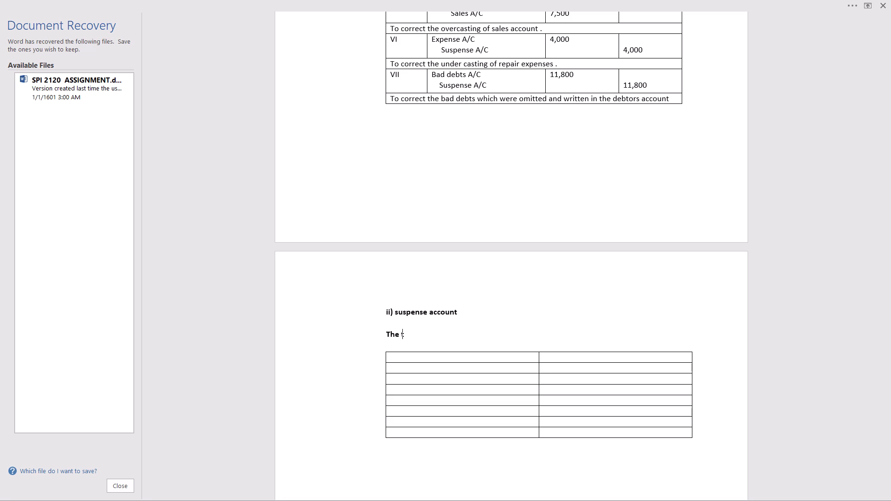
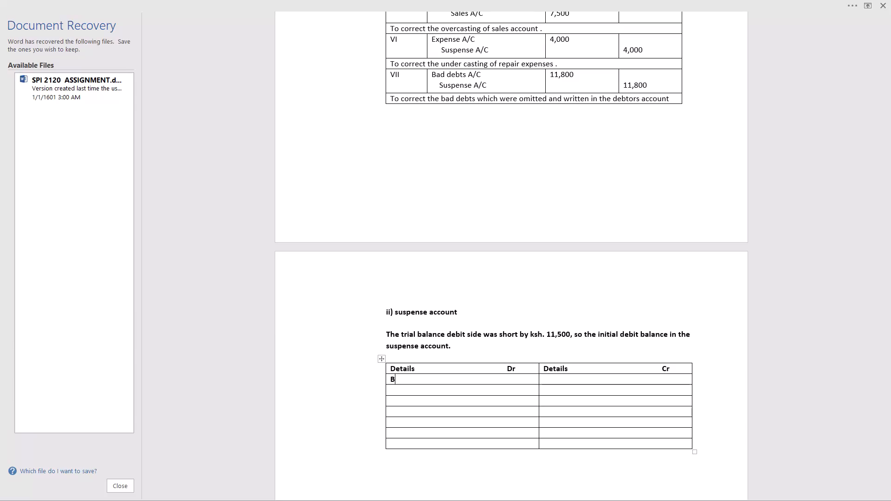
Complete the label of the first entry on the debit side of the suspense account table as "Balance b/d".
{"action": "type", "text": "alance"}
{"action": "key", "text": "space"}
{"action": "type", "text": "br"}
{"action": "key", "text": "BackSpace"}
{"action": "key", "text": "BackSpace"}
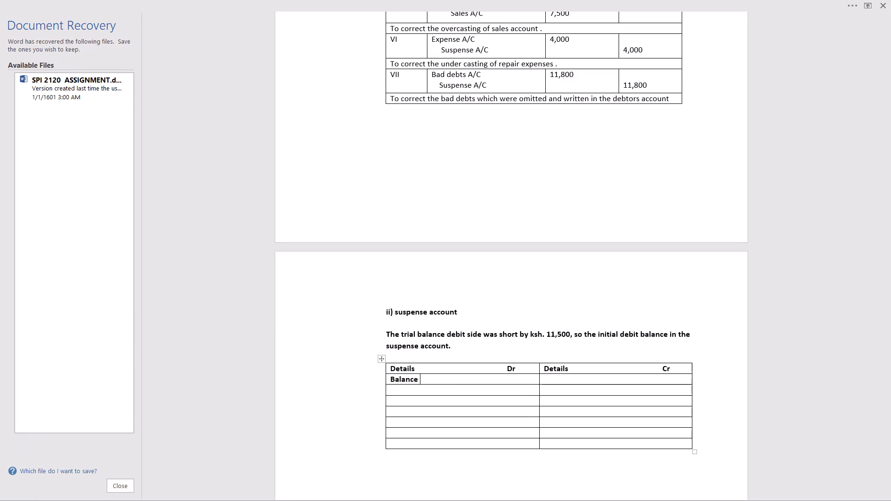
{"action": "key", "text": "space"}
{"action": "key", "text": "shift+b"}
{"action": "type", "text": "/D"}
{"action": "key", "text": "BackSpace"}
{"action": "key", "text": "BackSpace"}
{"action": "key", "text": "BackSpace"}
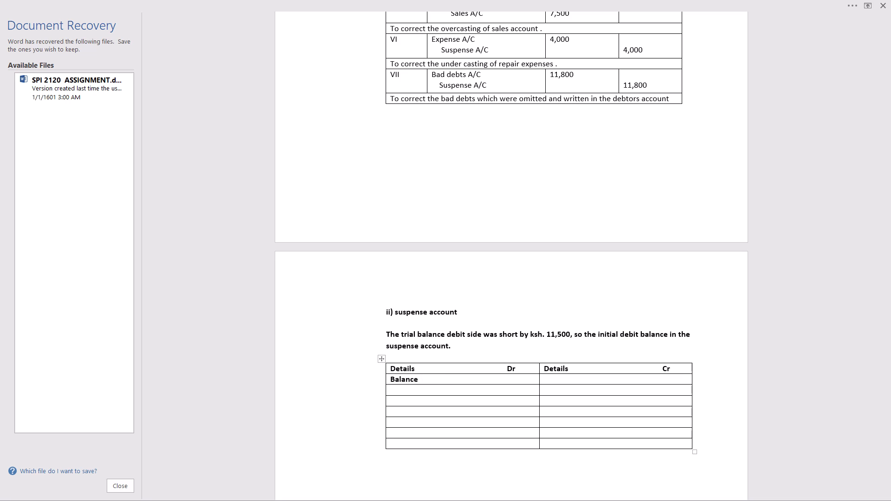
{"action": "type", "text": "bl"}
{"action": "key", "text": "BackSpace"}
{"action": "type", "text": "/d"}
Enter the amount 11,500 after "Balance b/d", spaced across toward the Dr heading.
{"action": "key", "text": "space"}
{"action": "key", "text": "space"}
{"action": "key", "text": "space"}
{"action": "key", "text": "space"}
{"action": "key", "text": "space"}
{"action": "key", "text": "space"}
{"action": "type", "text": "115"}
{"action": "key", "text": "BackSpace"}
{"action": "type", "text": ",500"}
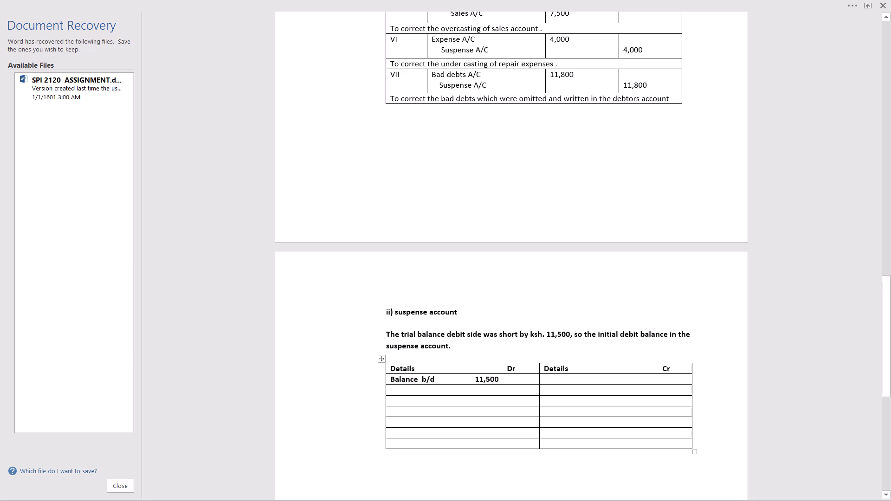
Place the text cursor in the empty debit-side cell directly below the "Balance b/d" entry.
{"action": "left_click", "coordinate": [411, 392]}
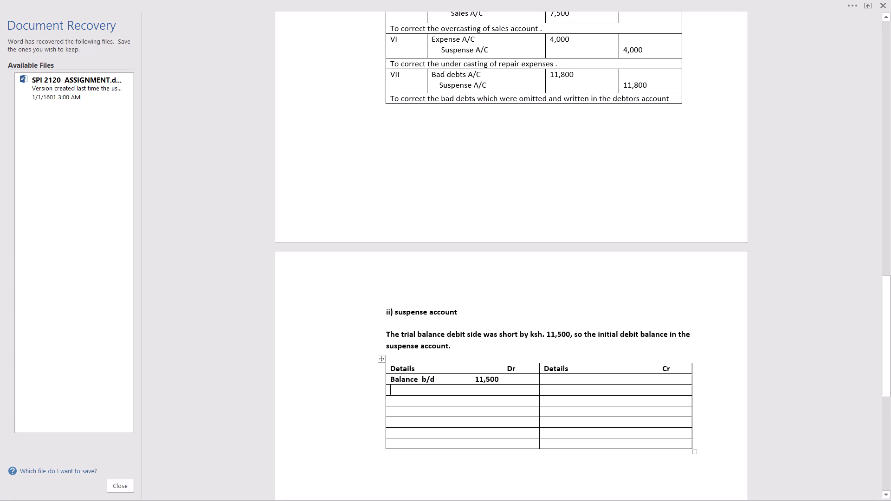